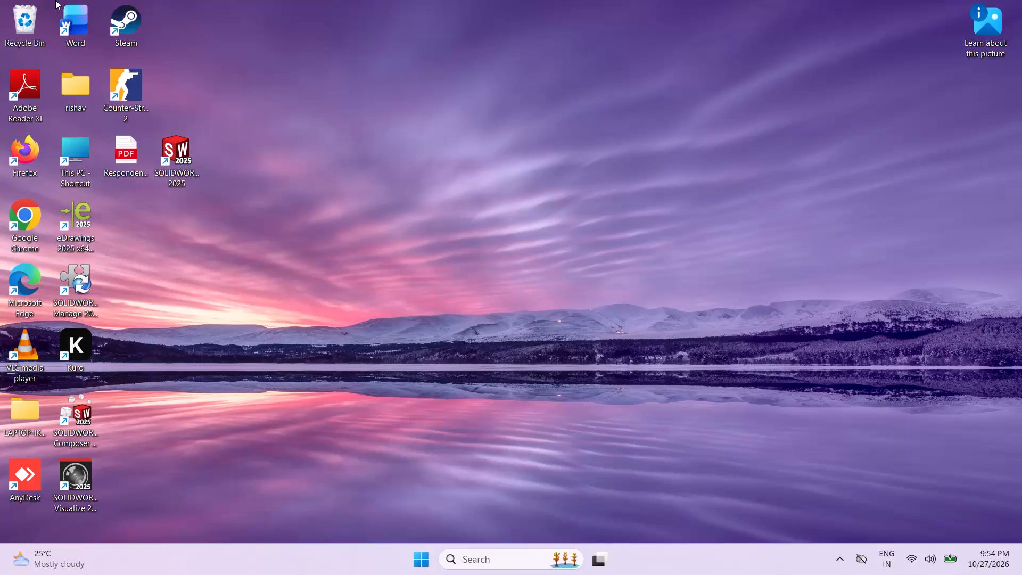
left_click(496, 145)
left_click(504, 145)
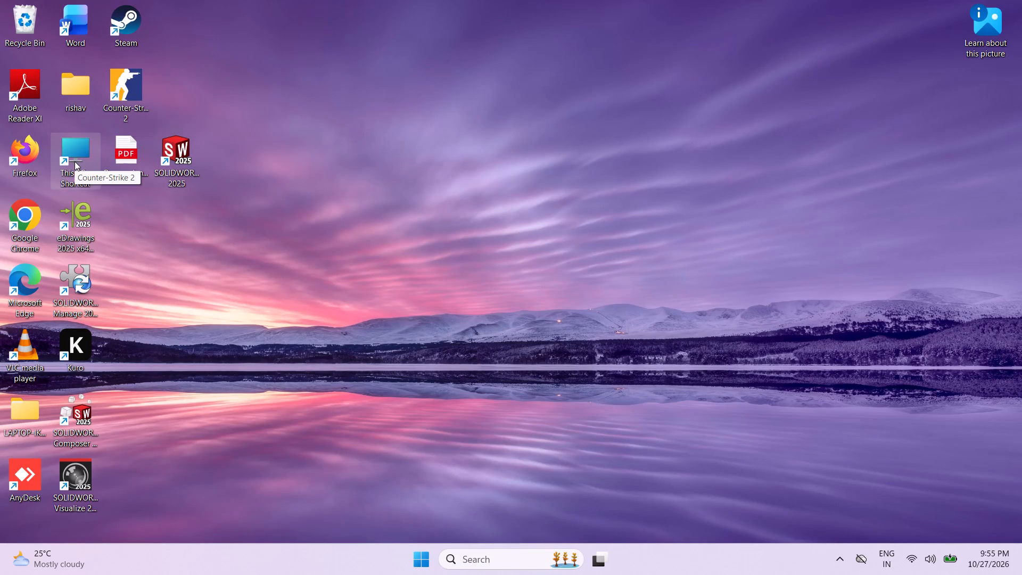
Launch Word, open the PETITIONER Word document from this PC's Documents folder, and dismiss the AutoSave notice.
double_click(81, 27)
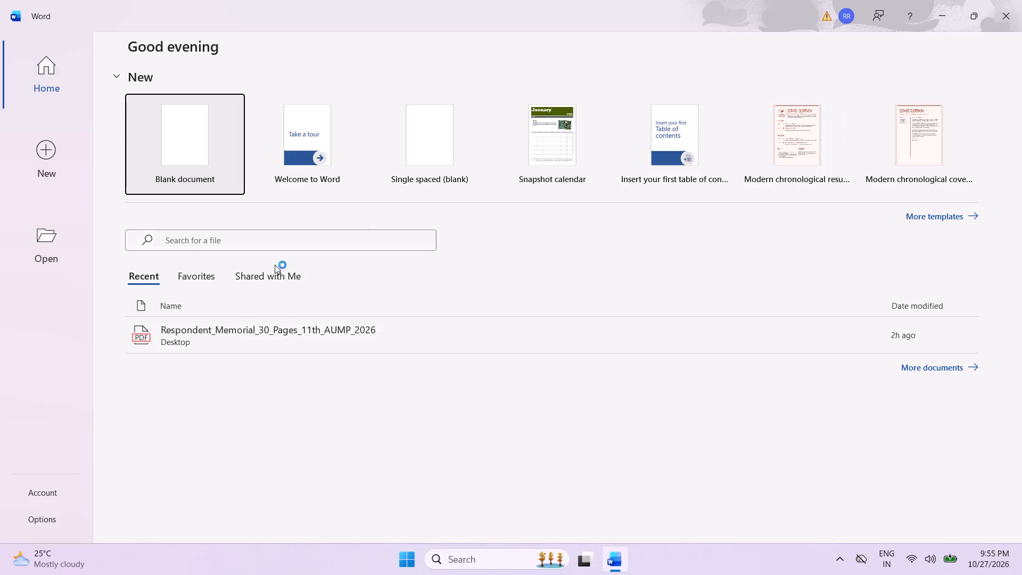
left_click(371, 390)
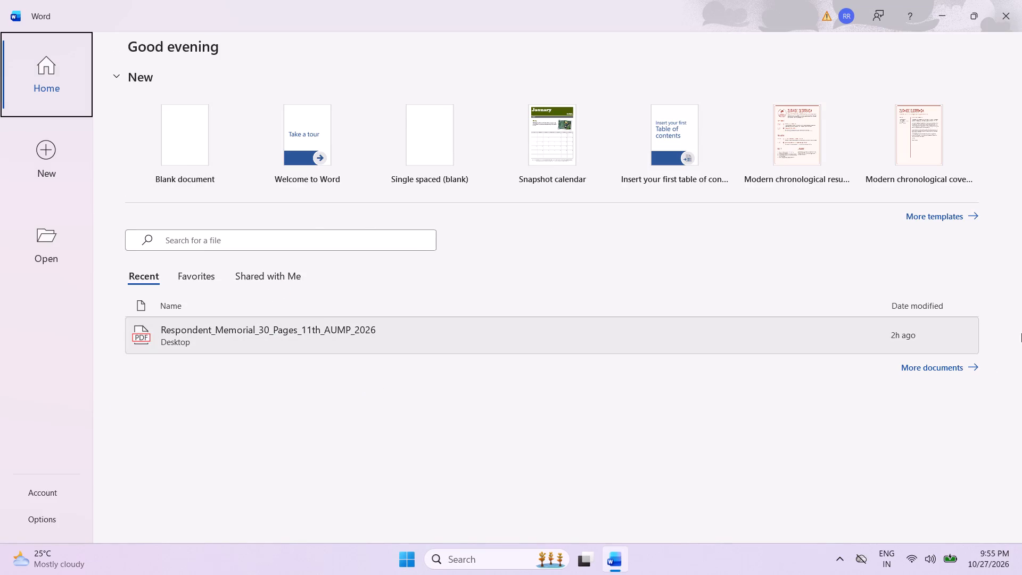
left_click(943, 362)
left_click(945, 368)
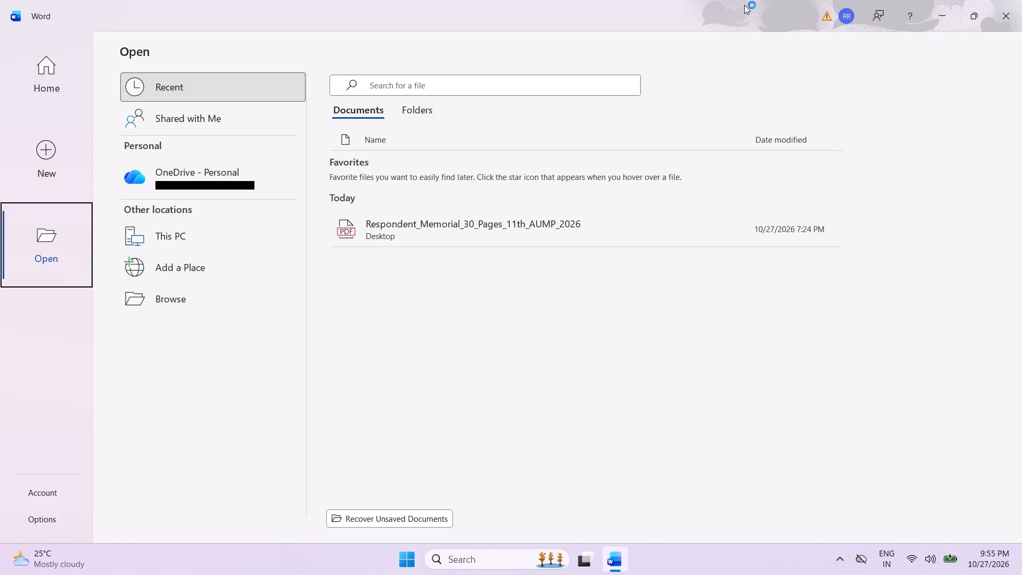
left_click(46, 81)
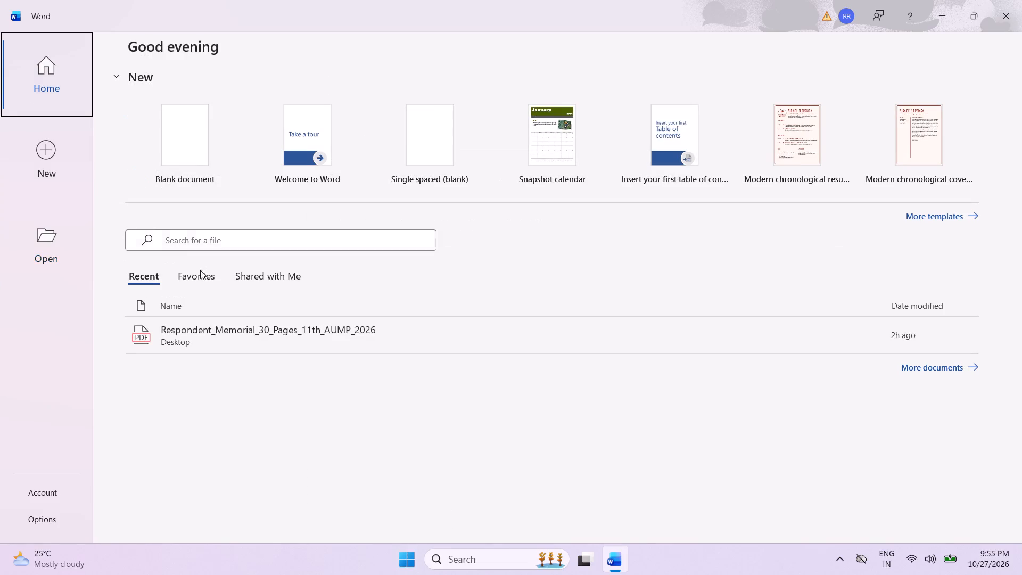
left_click(33, 250)
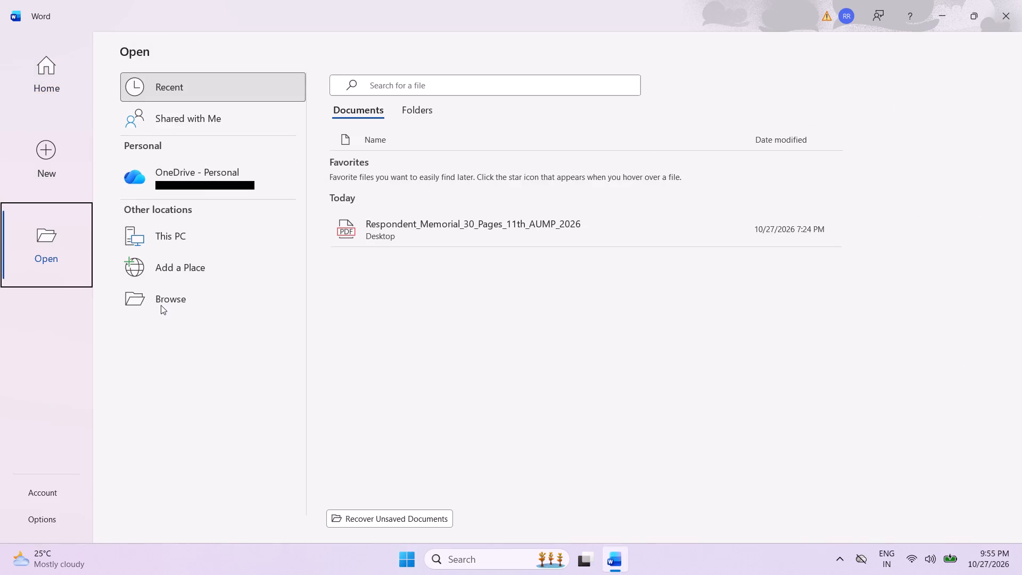
left_click(160, 230)
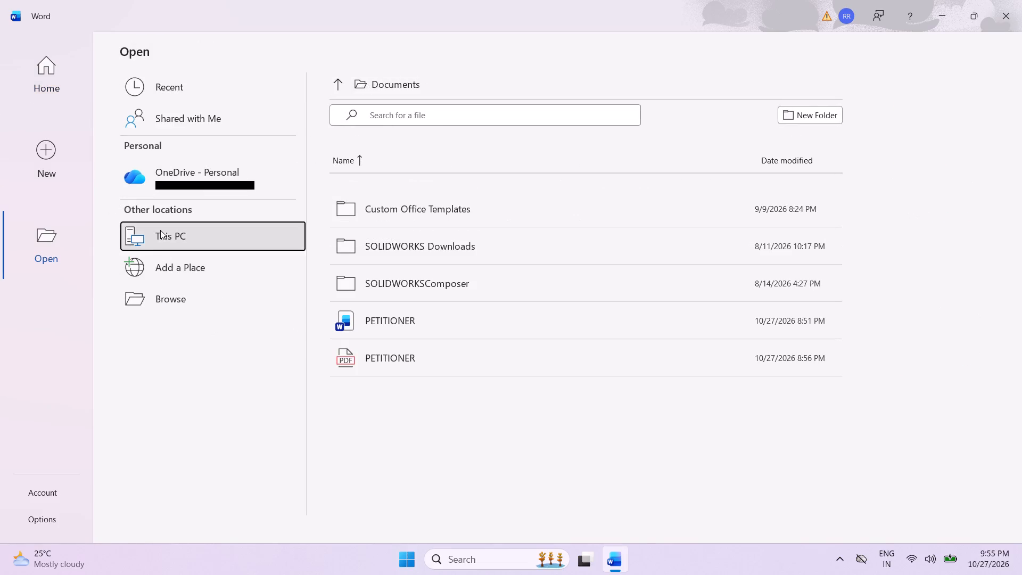
left_click(399, 315)
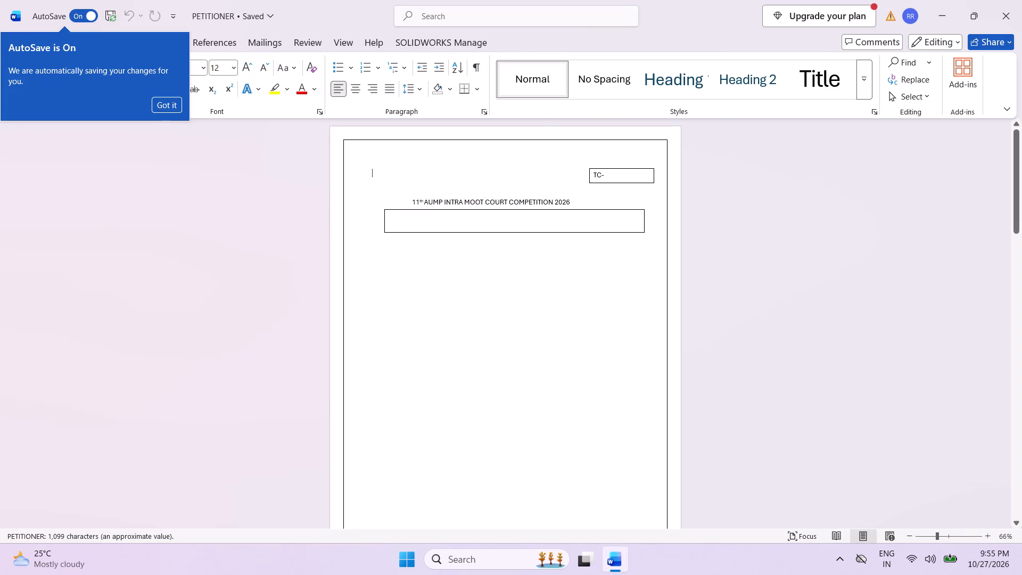
left_click(158, 109)
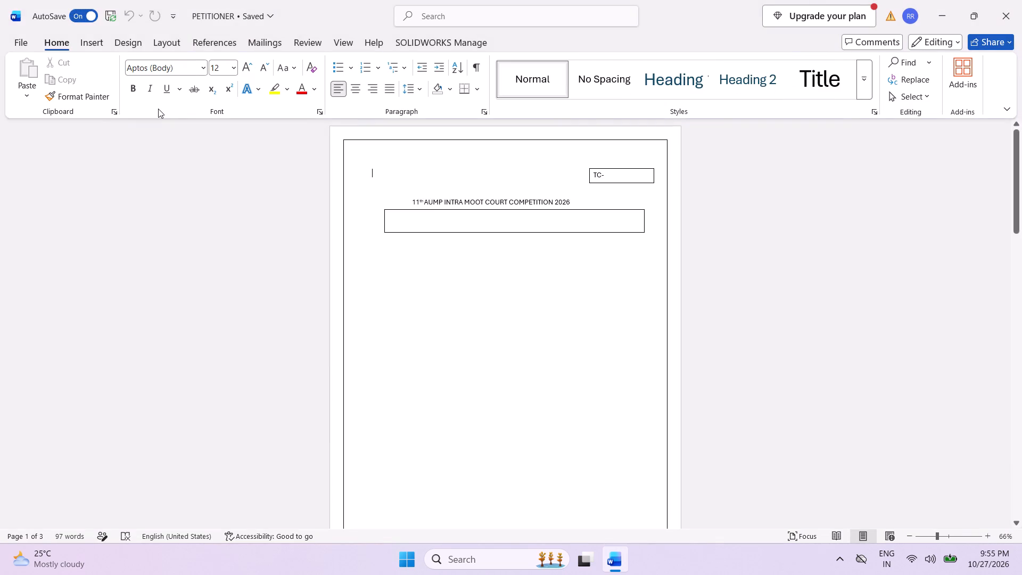
Dismiss the Windows Security notification.
left_click(528, 328)
scroll(531, 325, "down", 20)
scroll(531, 325, "down", 16)
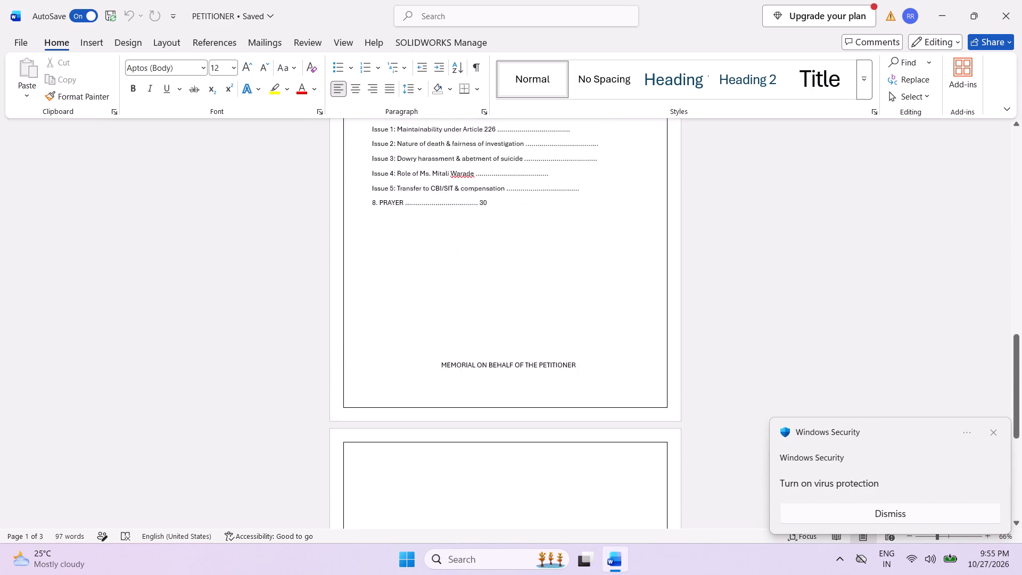
scroll(531, 323, "down", 10)
left_click(994, 432)
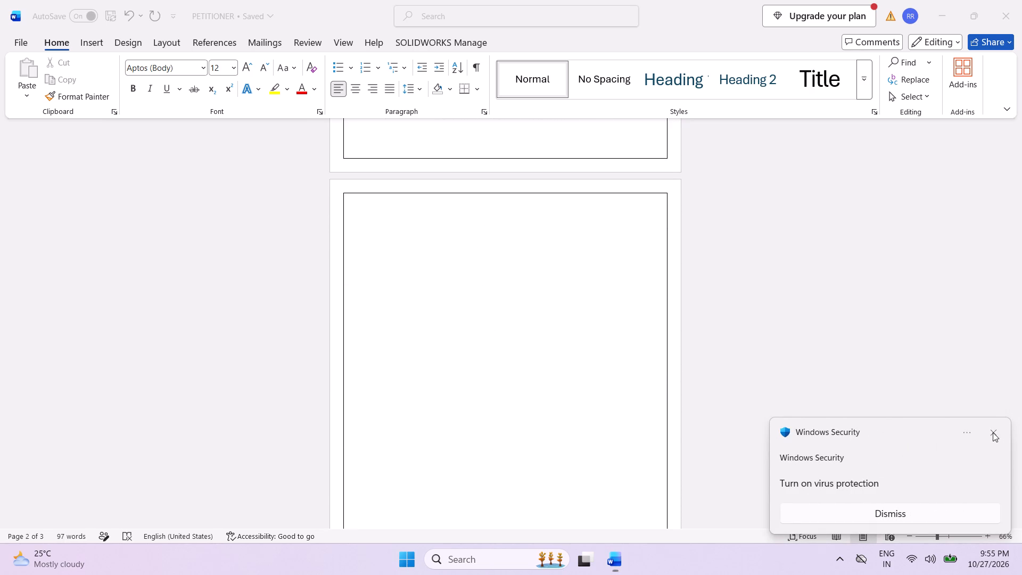
left_click(870, 425)
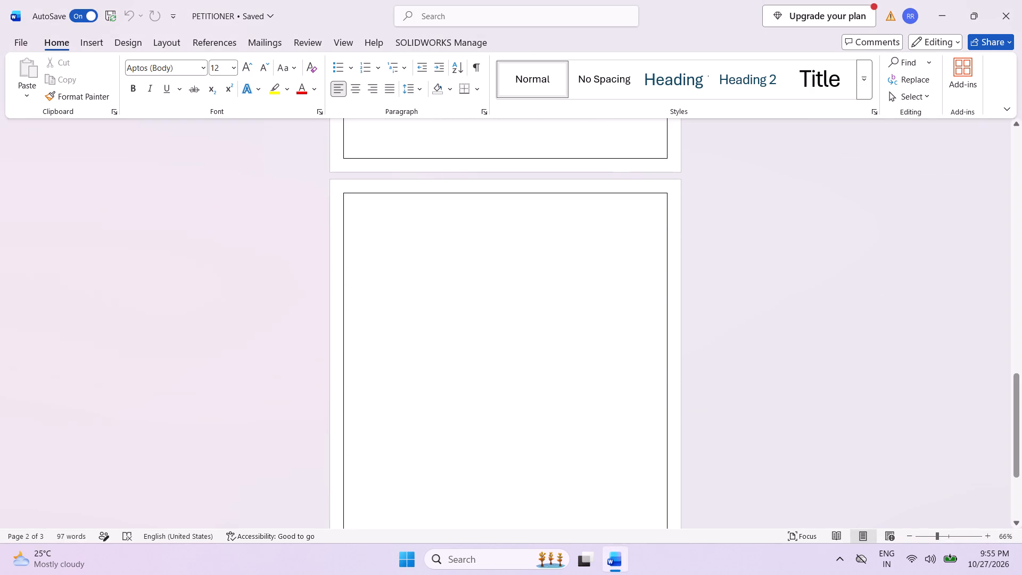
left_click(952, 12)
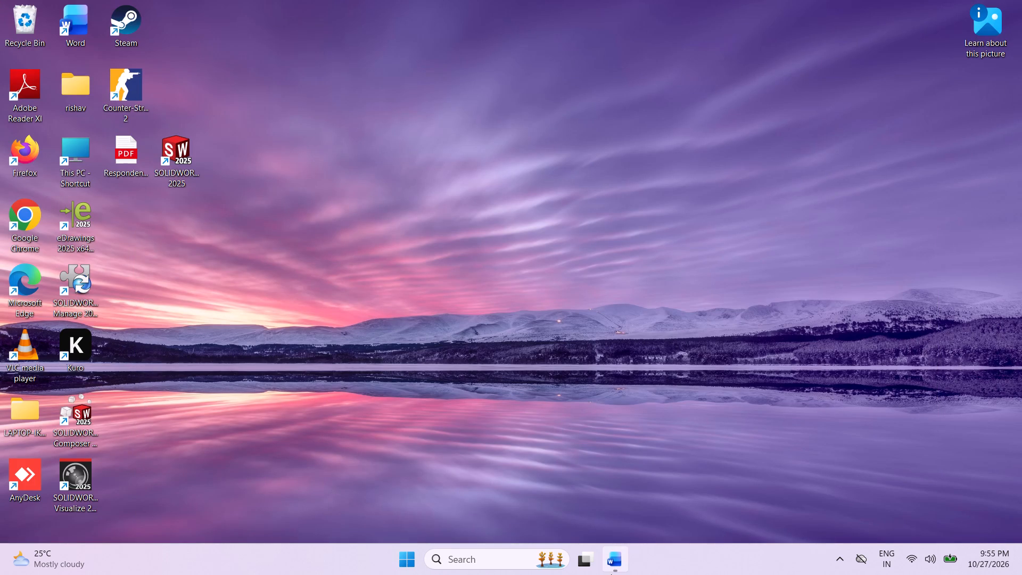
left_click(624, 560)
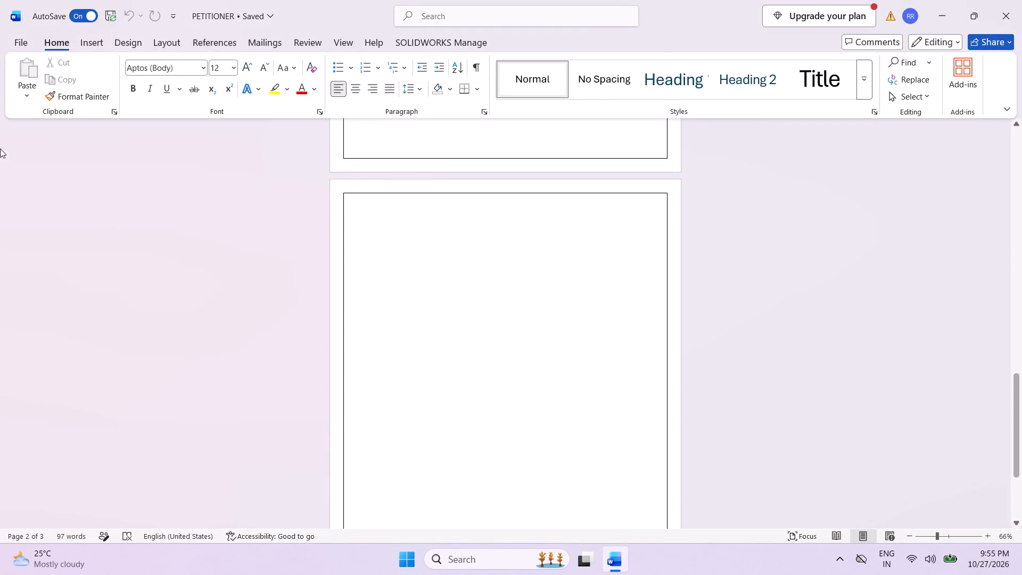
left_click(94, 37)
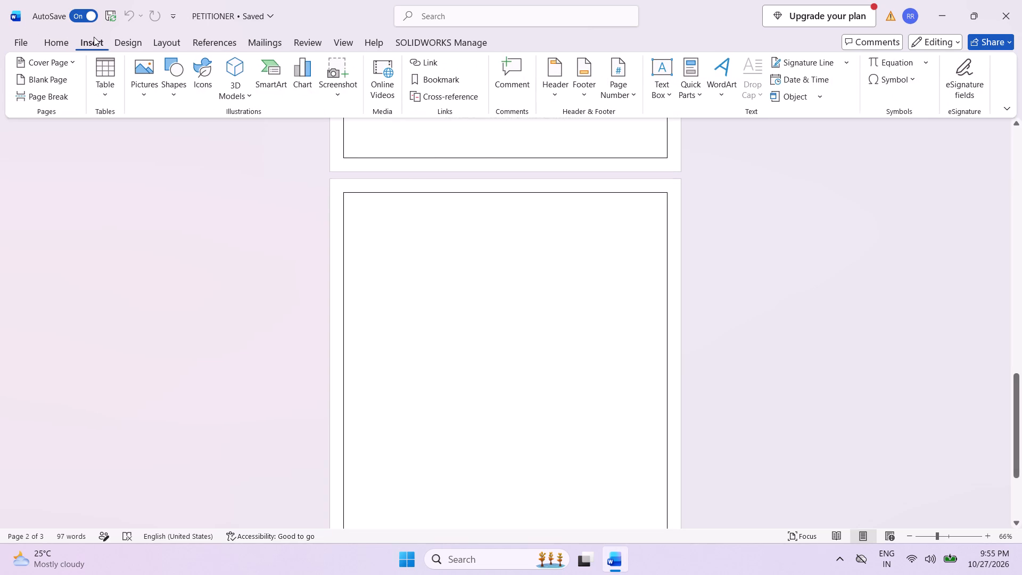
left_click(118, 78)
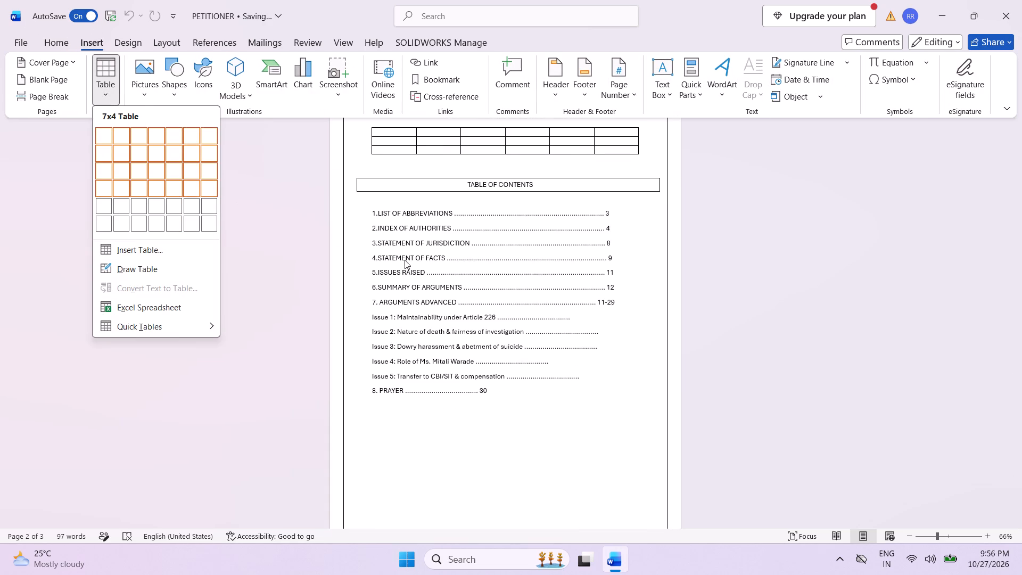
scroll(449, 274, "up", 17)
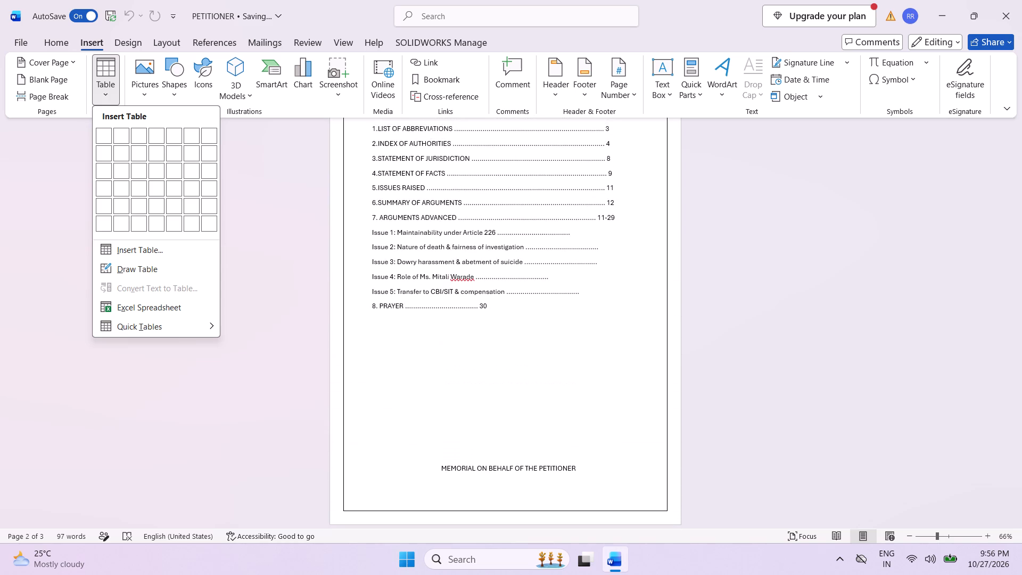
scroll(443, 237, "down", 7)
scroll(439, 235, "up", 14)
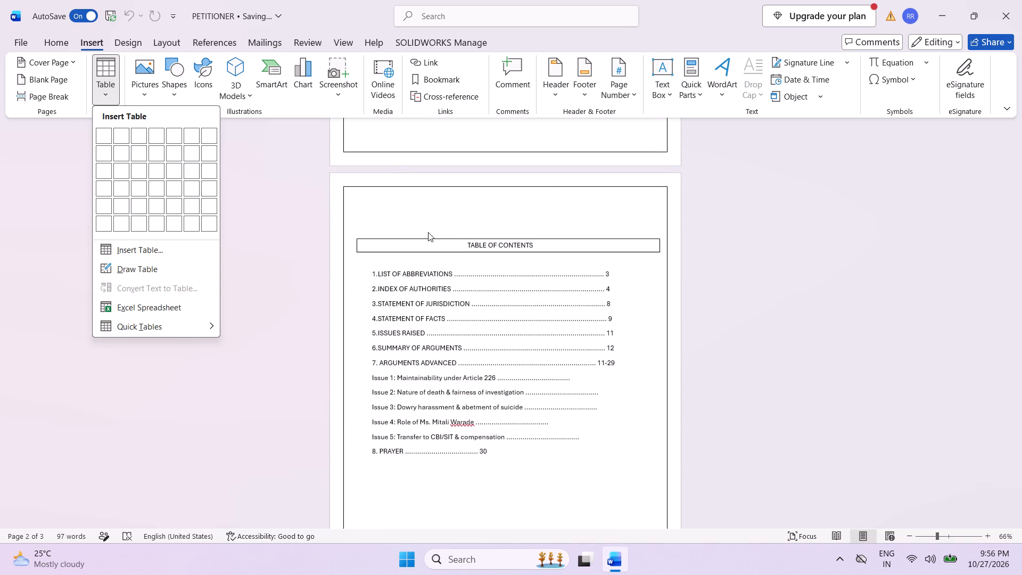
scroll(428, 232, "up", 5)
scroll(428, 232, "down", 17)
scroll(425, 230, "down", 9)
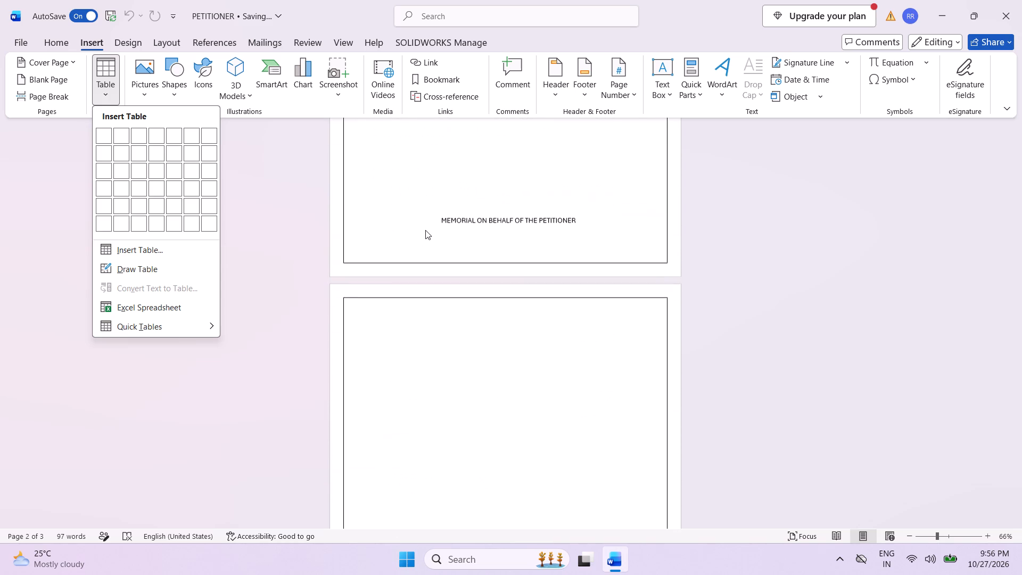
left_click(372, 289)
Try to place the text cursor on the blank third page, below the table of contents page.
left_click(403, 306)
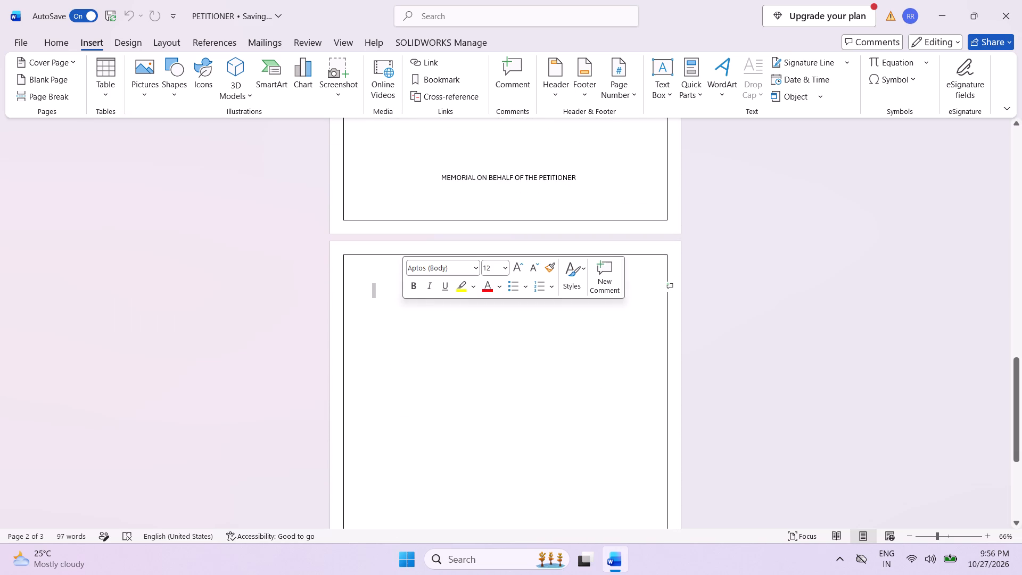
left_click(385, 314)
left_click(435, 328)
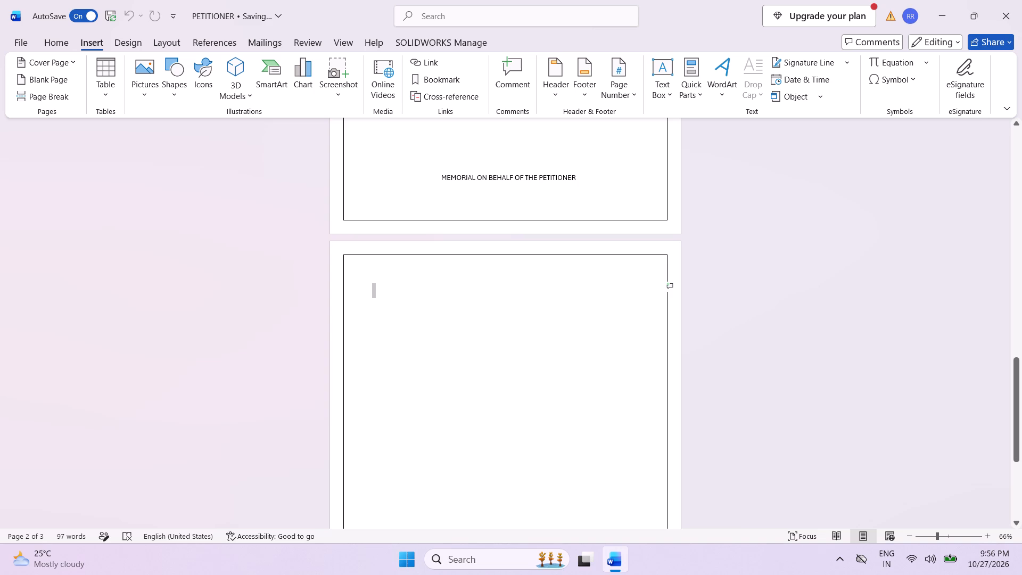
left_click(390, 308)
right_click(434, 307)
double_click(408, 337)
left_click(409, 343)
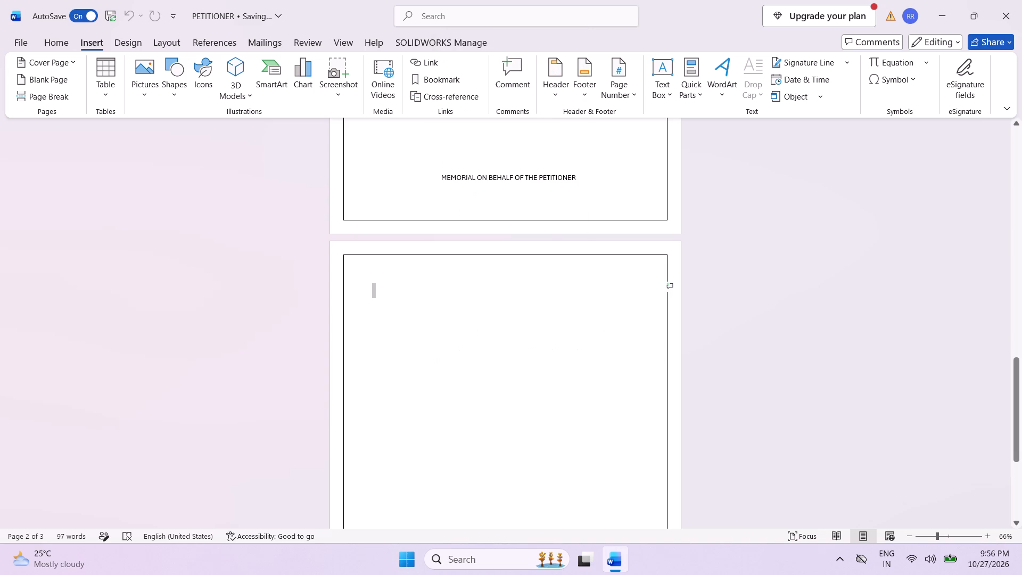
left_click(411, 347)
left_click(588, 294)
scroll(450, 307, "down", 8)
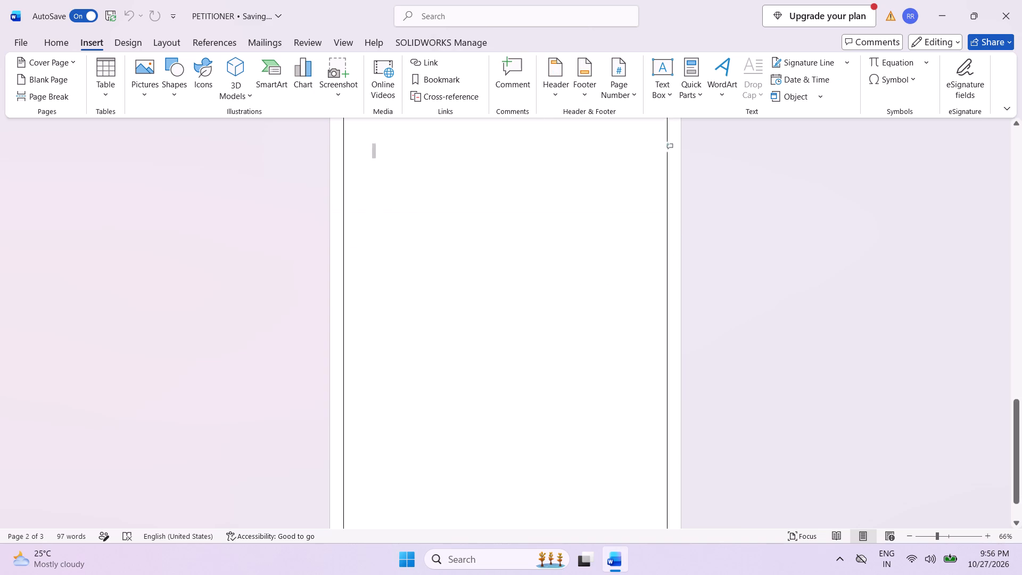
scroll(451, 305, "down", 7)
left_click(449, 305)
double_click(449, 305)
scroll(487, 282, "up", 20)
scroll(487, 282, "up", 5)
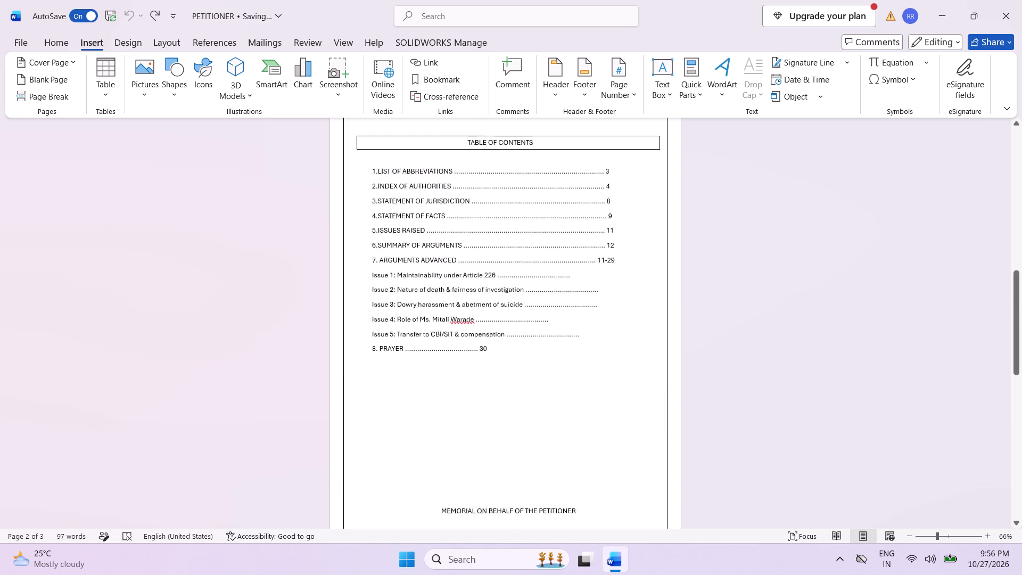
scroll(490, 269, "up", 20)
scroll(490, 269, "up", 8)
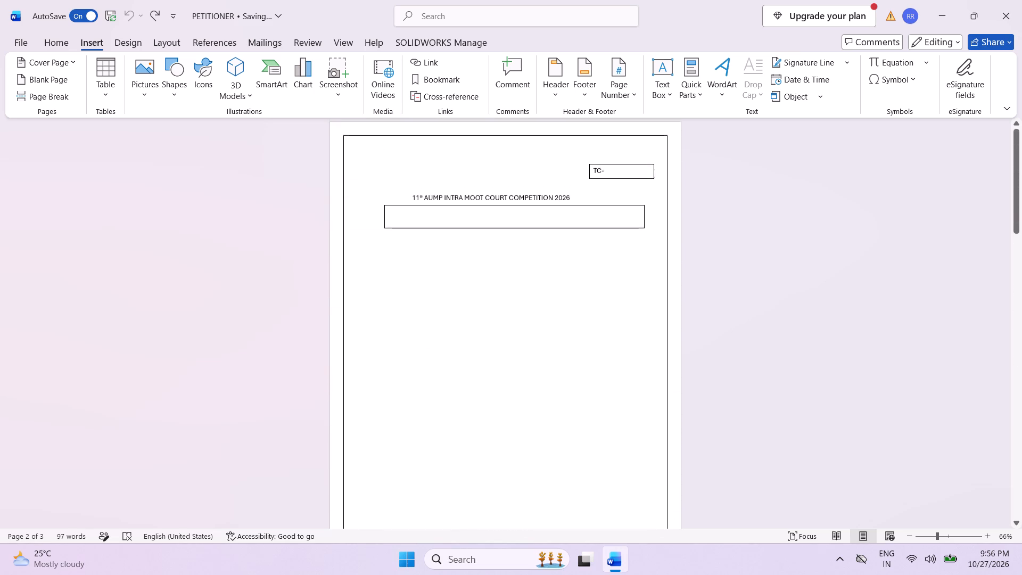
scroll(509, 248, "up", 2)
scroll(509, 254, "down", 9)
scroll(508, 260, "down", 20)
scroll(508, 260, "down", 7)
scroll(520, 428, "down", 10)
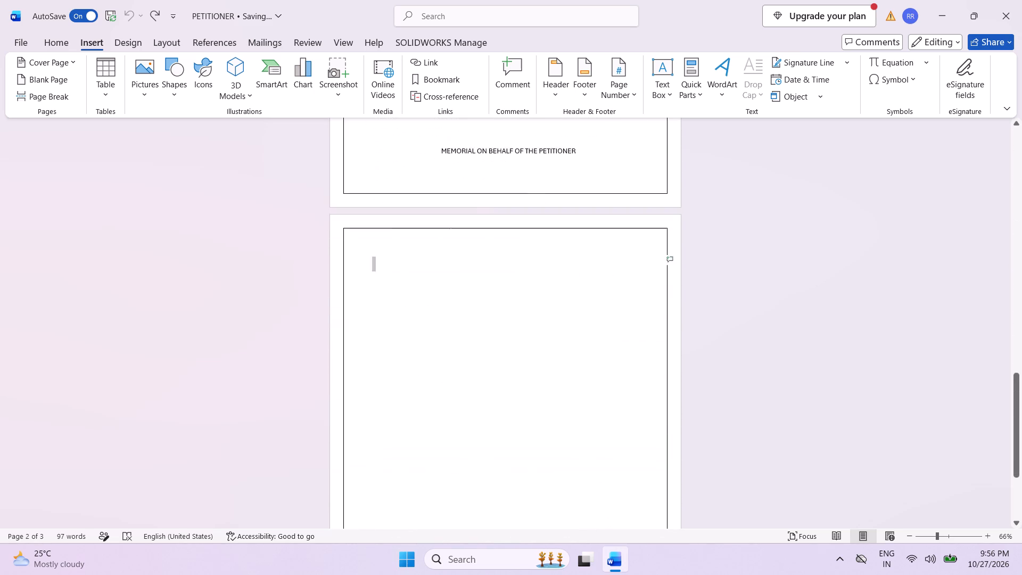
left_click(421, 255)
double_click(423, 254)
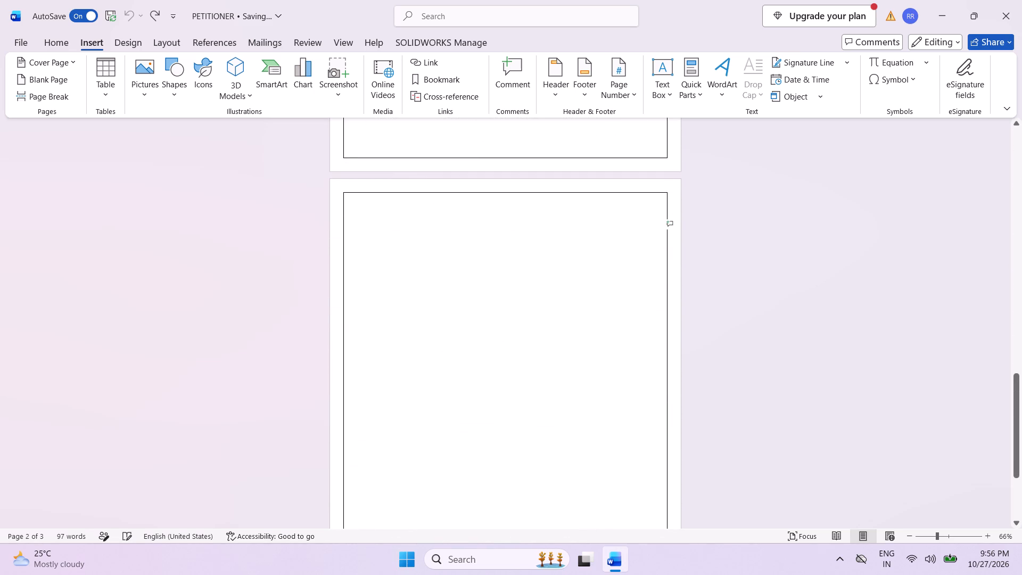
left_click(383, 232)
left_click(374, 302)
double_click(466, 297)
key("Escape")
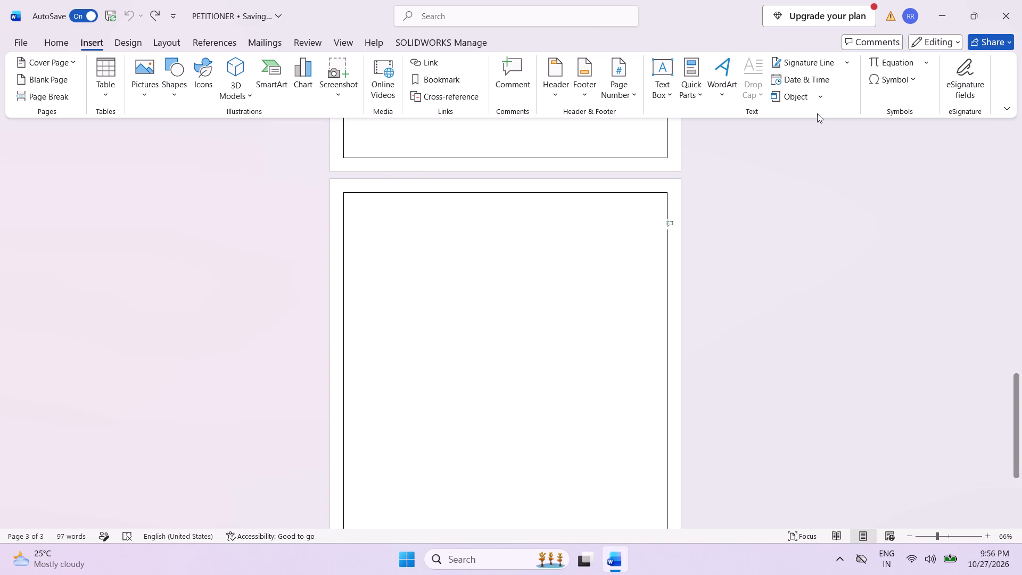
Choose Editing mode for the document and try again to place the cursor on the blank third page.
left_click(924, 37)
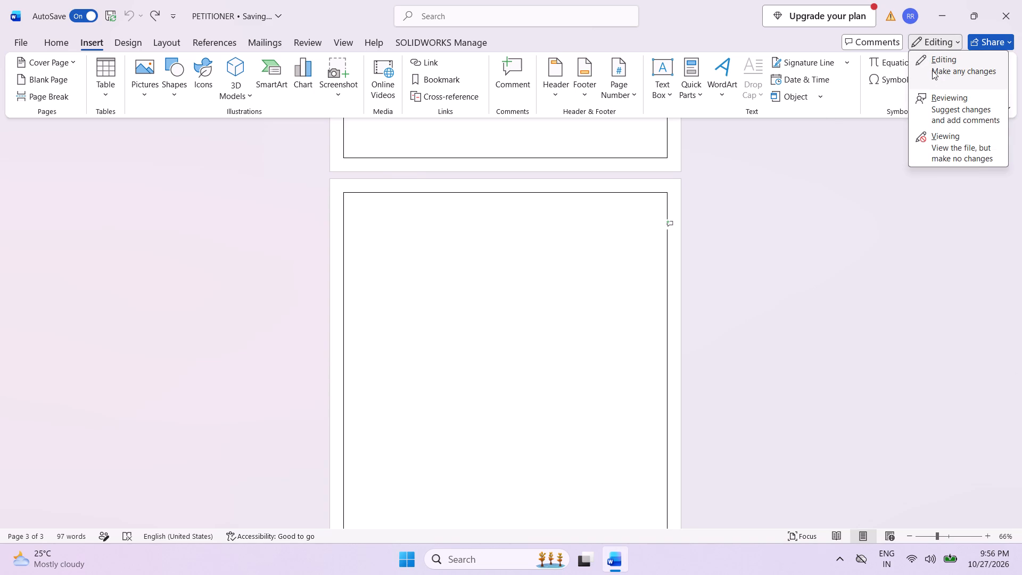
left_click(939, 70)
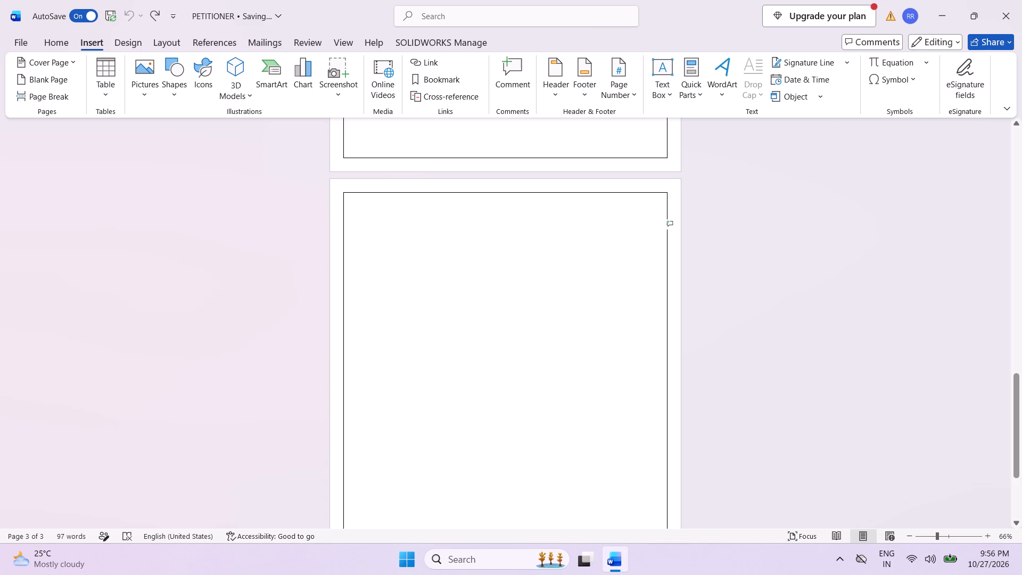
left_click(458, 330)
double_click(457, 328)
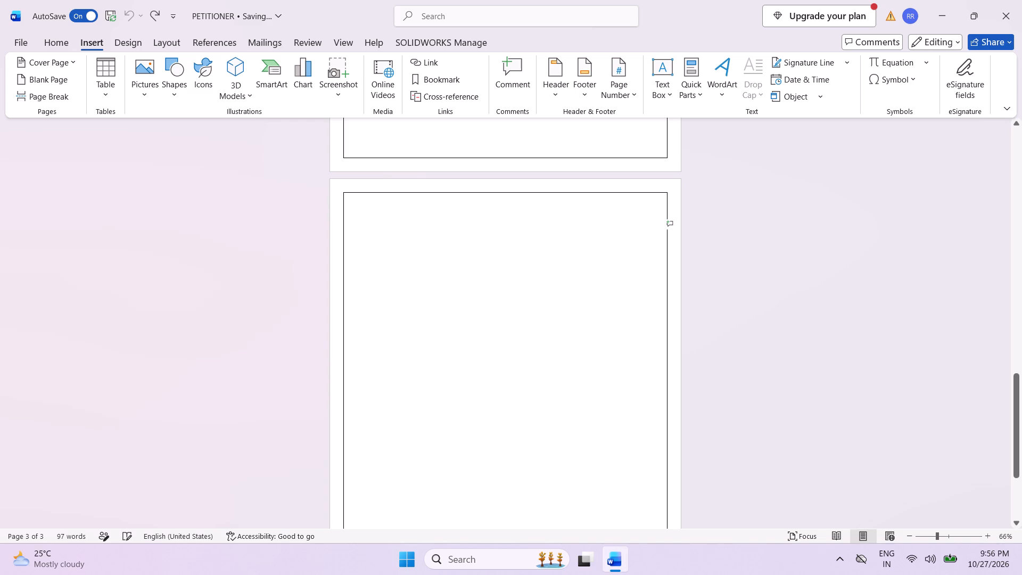
Add a new line after "MEMORIAL ON BEHALF OF THE PETITIONER" at the bottom of the second page.
scroll(465, 321, "up", 8)
left_click(591, 277)
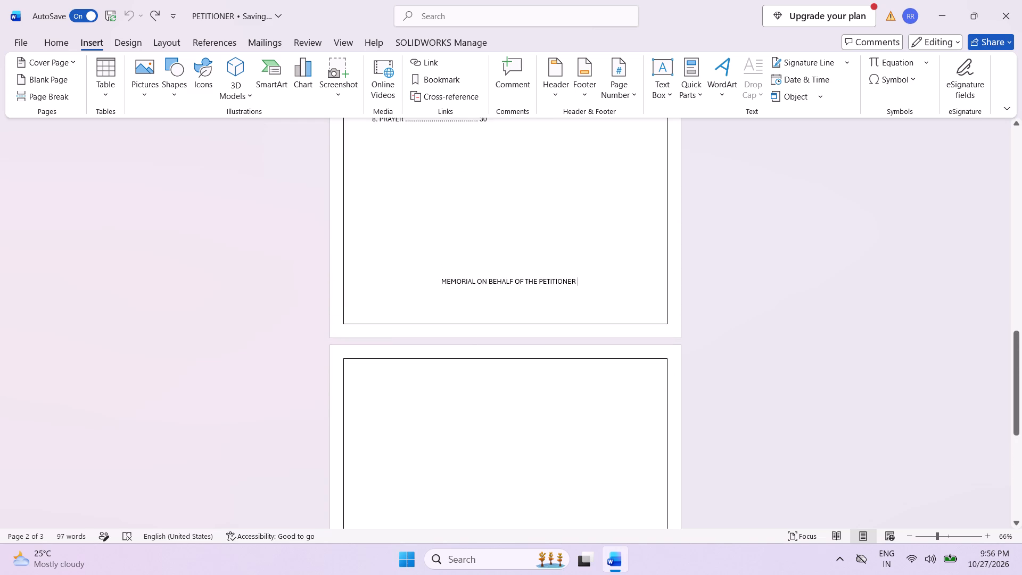
key("Return")
Start inserting a table at the top of the blank third page.
scroll(558, 326, "down", 8)
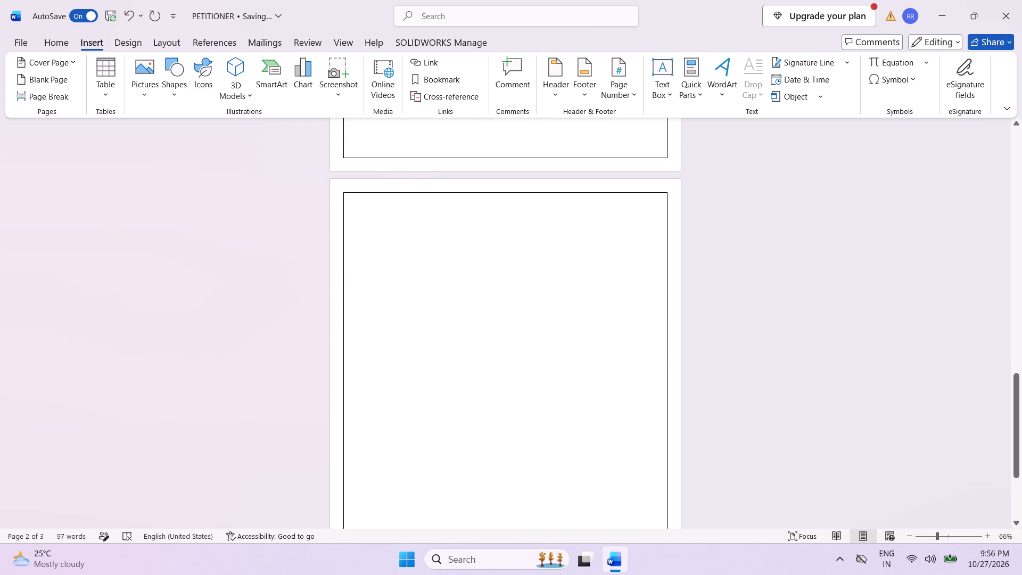
left_click(381, 234)
left_click(104, 95)
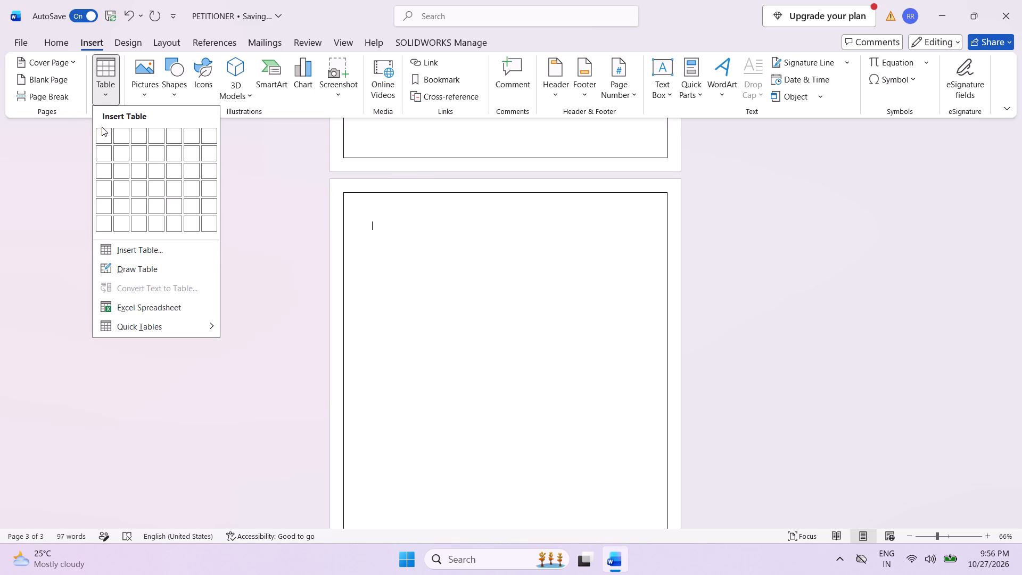
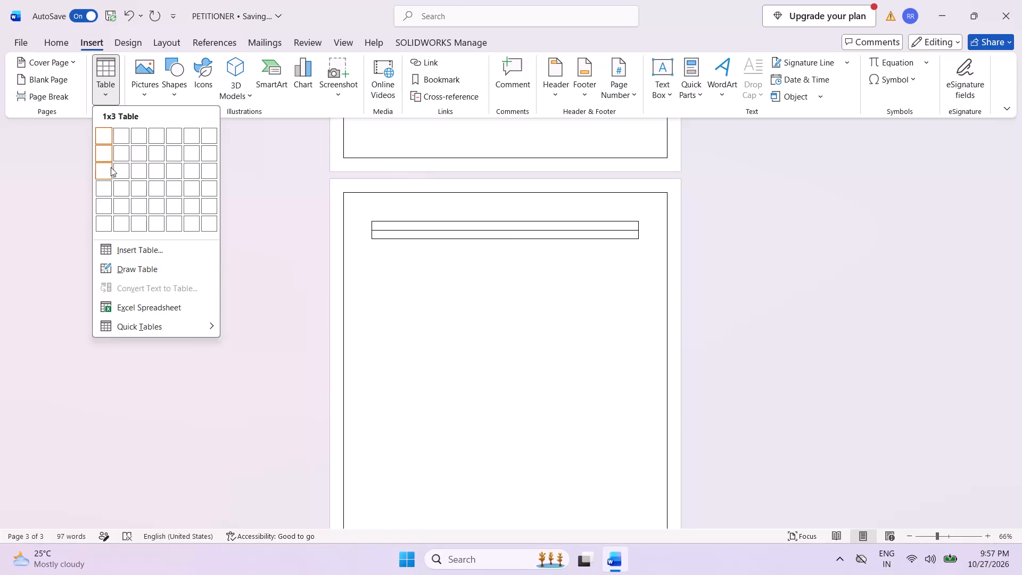
Insert a table with two columns and six rows at the top of the blank third page.
left_click(120, 223)
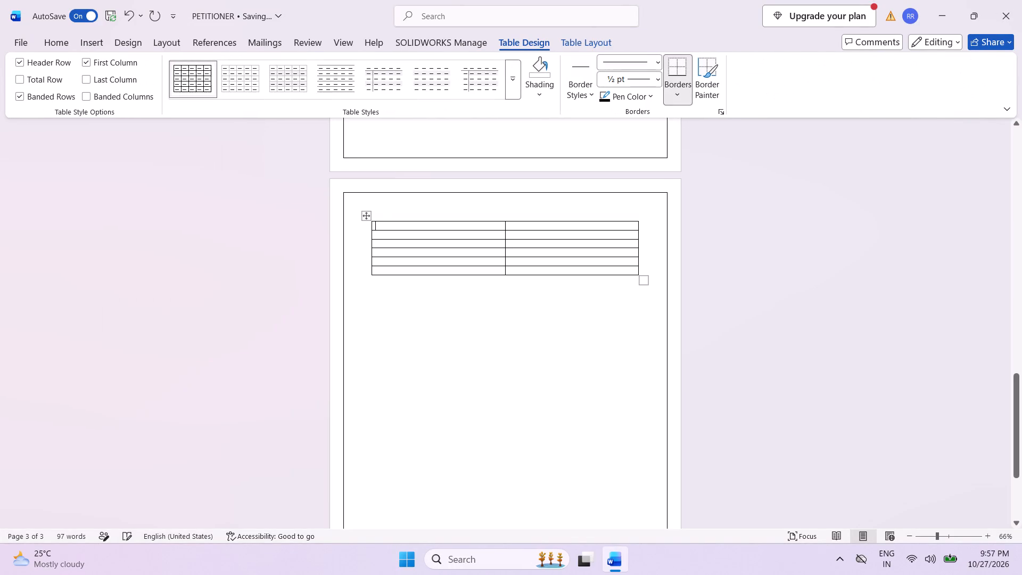
Enlarge the new table until its six rows fill most of the third page, keeping it inside the page border.
left_click_drag(645, 283, 644, 377)
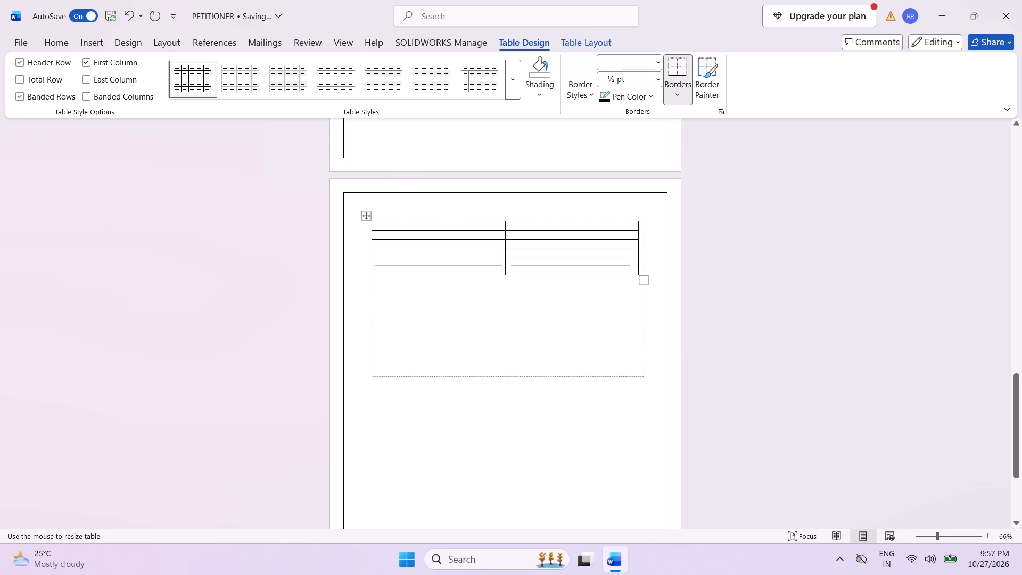
left_click_drag(644, 377, 648, 494)
scroll(651, 475, "down", 10)
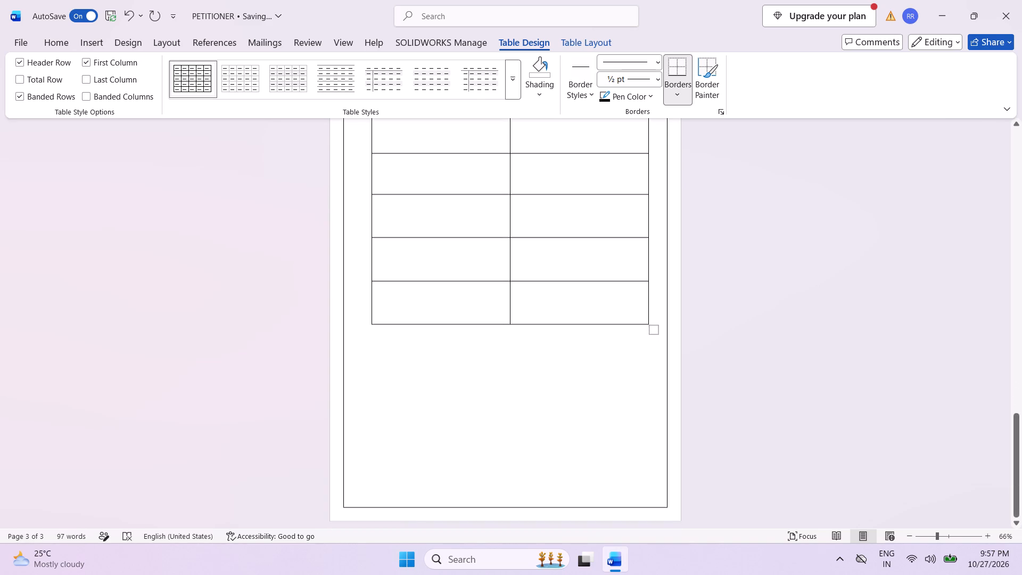
left_click_drag(653, 331, 665, 506)
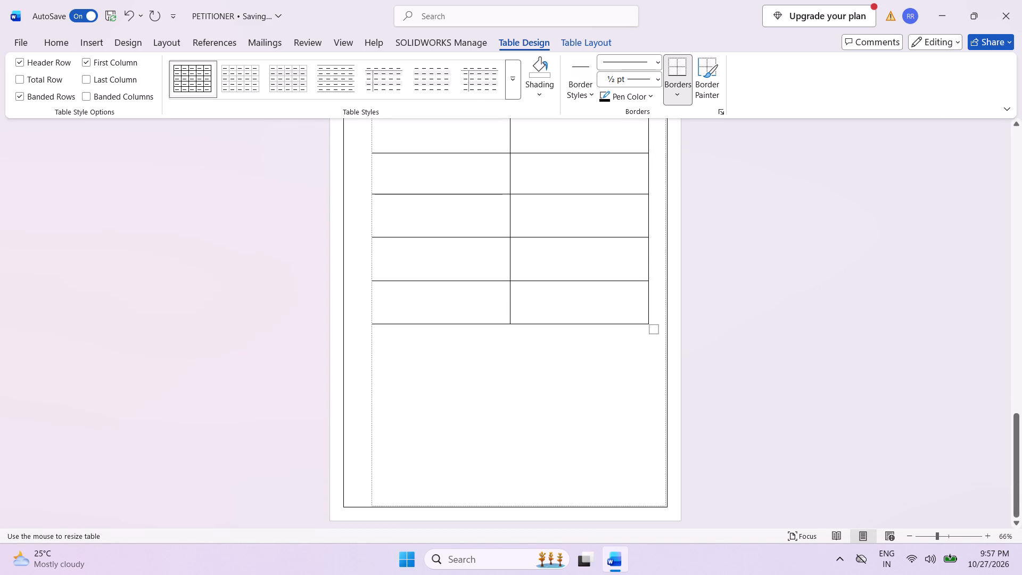
left_click_drag(665, 506, 665, 502)
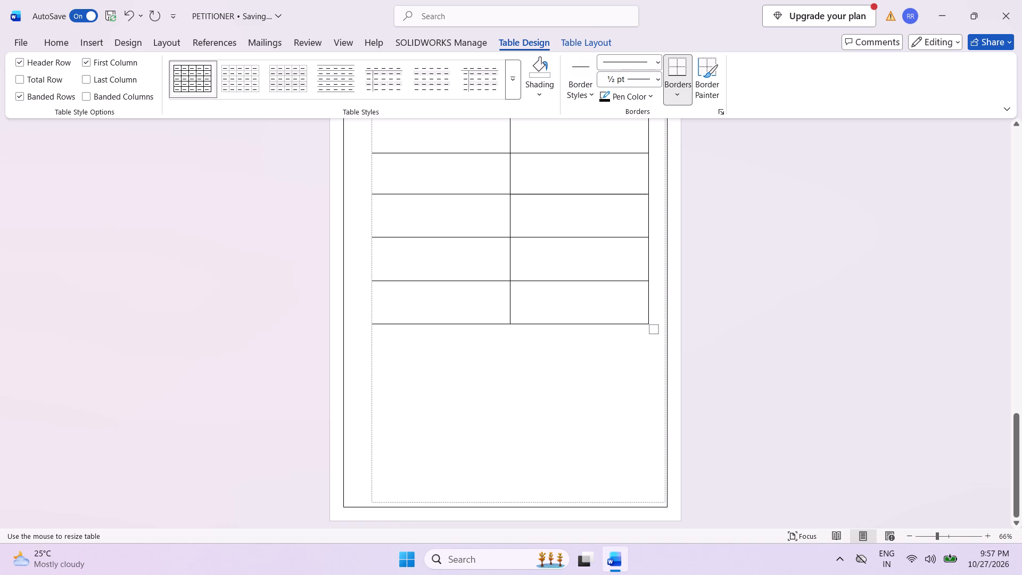
left_click_drag(665, 502, 658, 457)
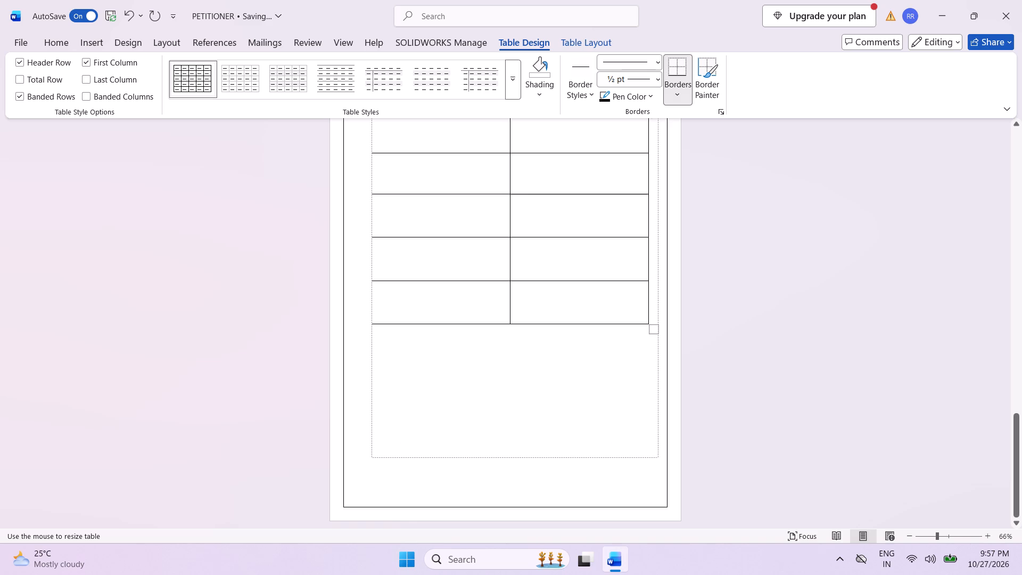
left_click_drag(658, 457, 648, 462)
Apply the plain table style with light grey borders and grey banded rows to the table.
scroll(640, 432, "up", 6)
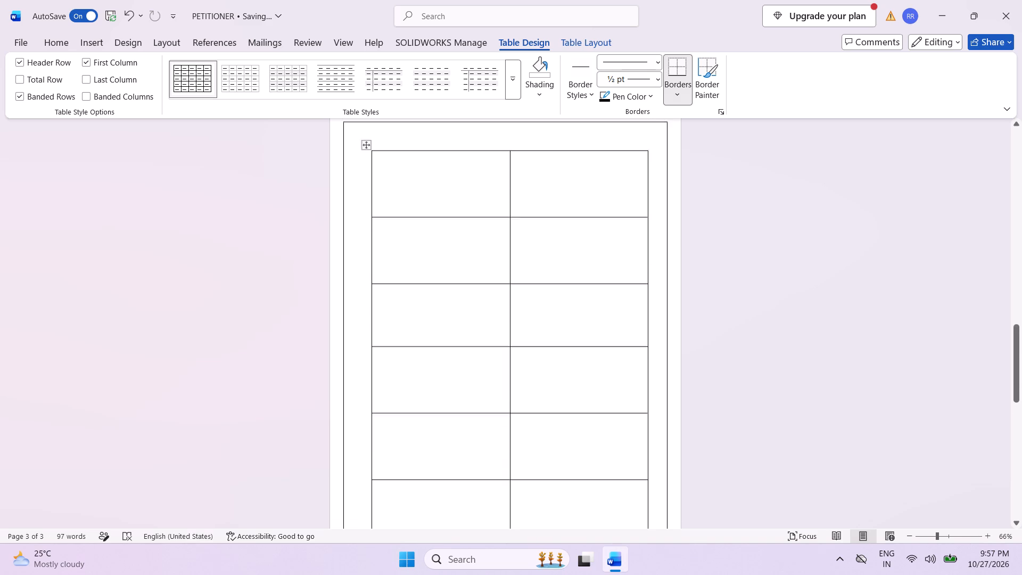
scroll(604, 363, "up", 2)
scroll(612, 376, "down", 9)
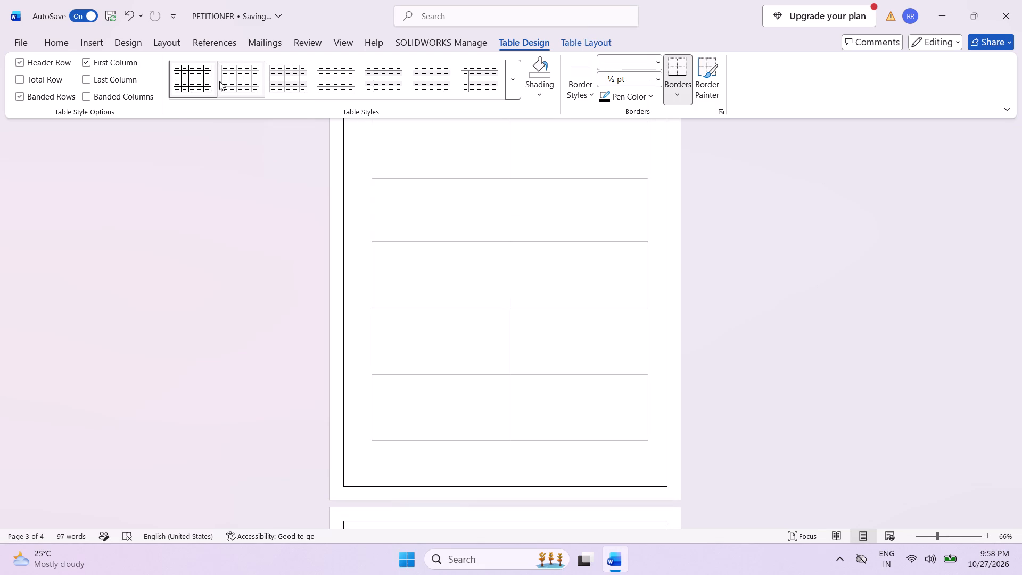
left_click(278, 75)
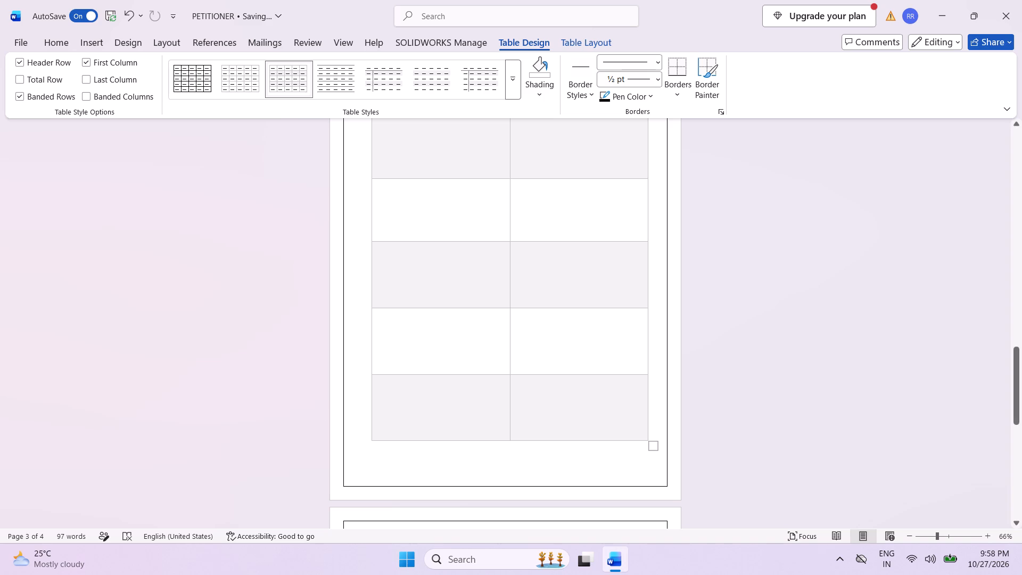
Examine the restyled table on the third page together with the contents page before it, selecting the whole table.
scroll(322, 168, "up", 2)
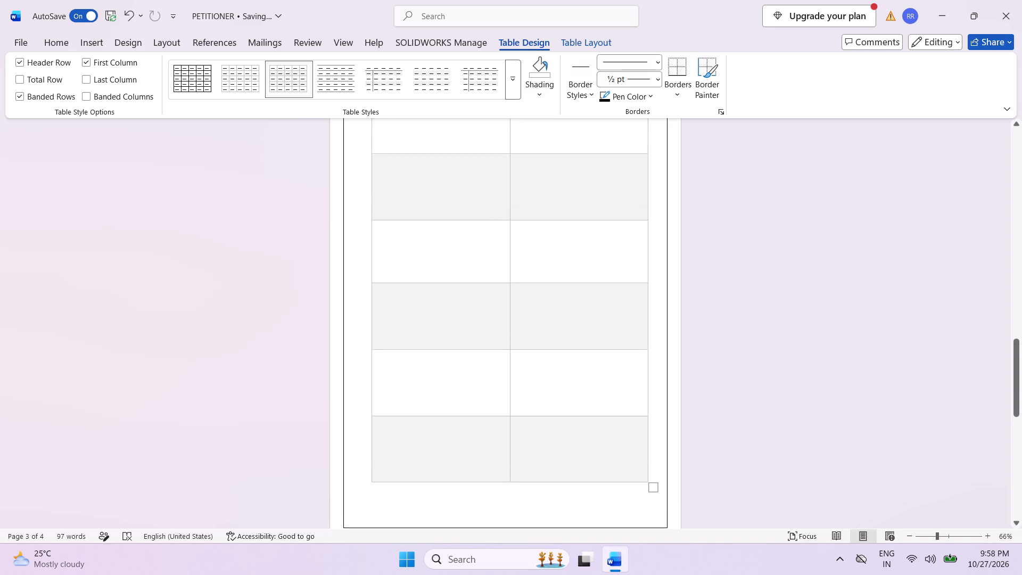
scroll(322, 168, "up", 20)
scroll(322, 168, "up", 2)
scroll(322, 168, "down", 3)
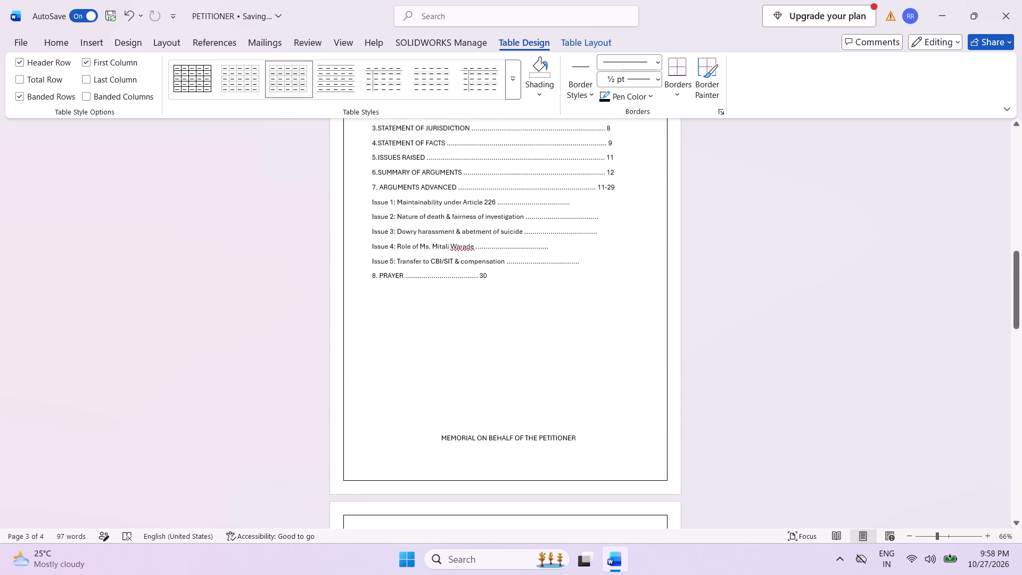
scroll(322, 168, "down", 15)
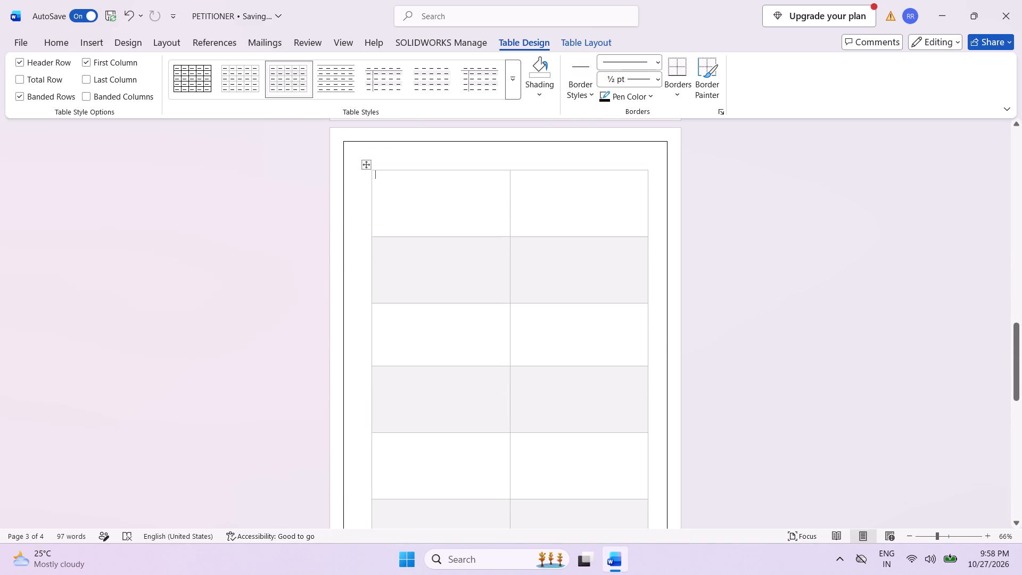
left_click(362, 160)
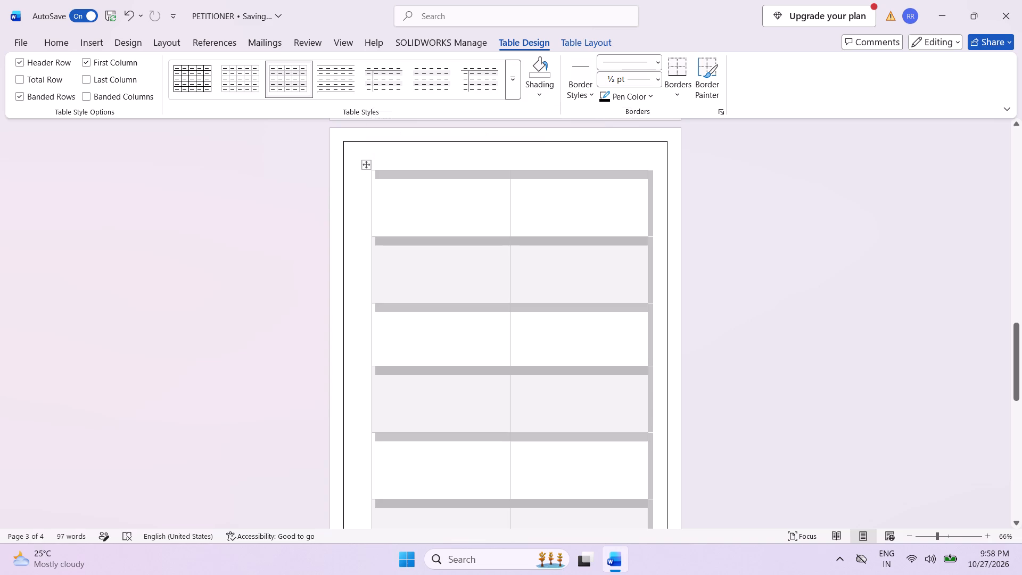
scroll(427, 314, "down", 7)
scroll(427, 314, "up", 5)
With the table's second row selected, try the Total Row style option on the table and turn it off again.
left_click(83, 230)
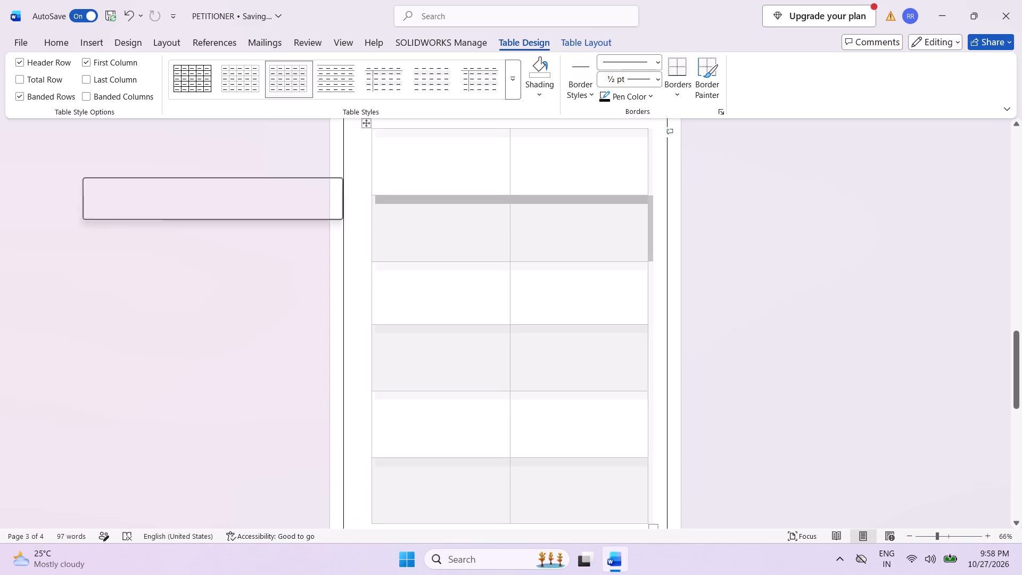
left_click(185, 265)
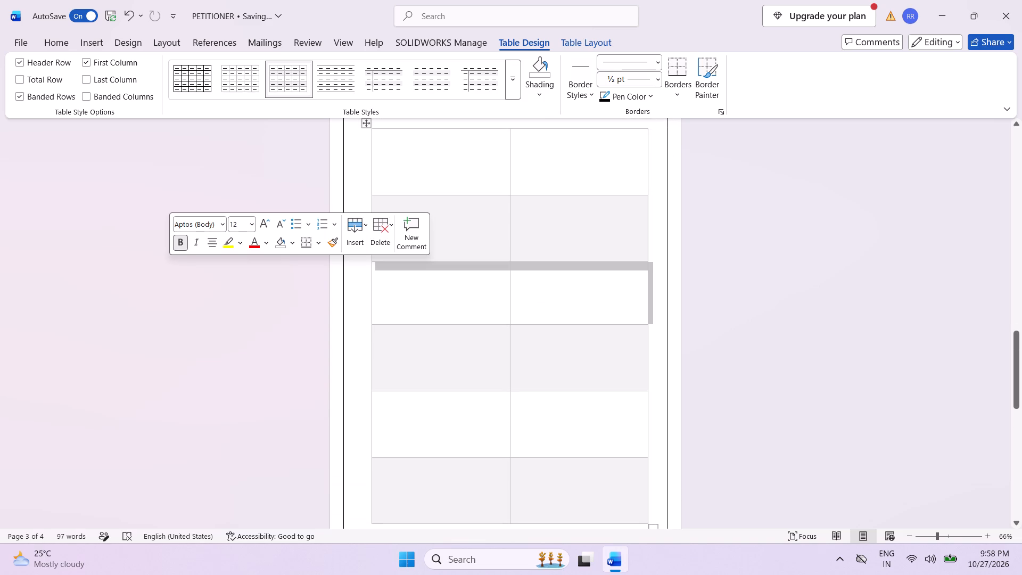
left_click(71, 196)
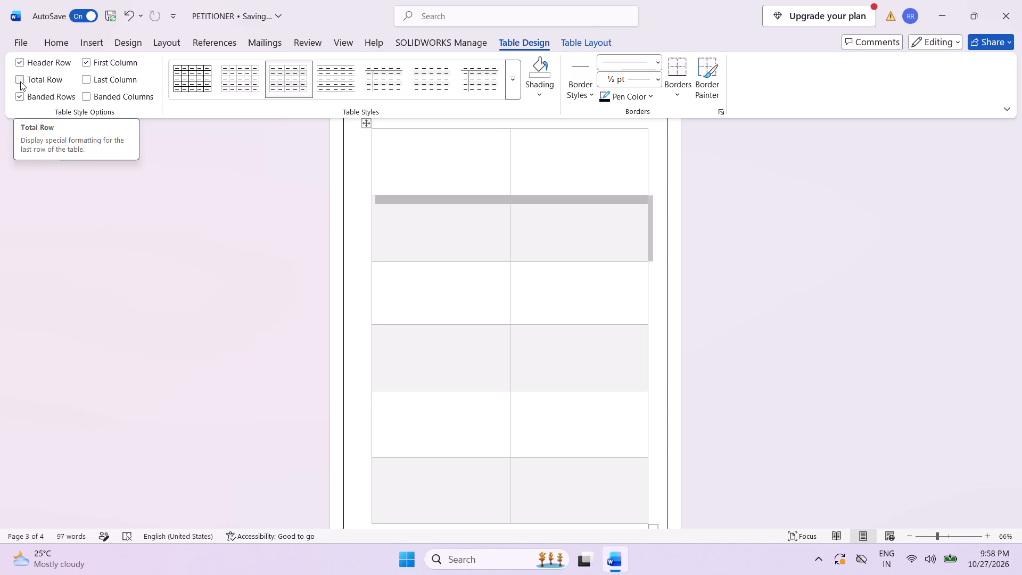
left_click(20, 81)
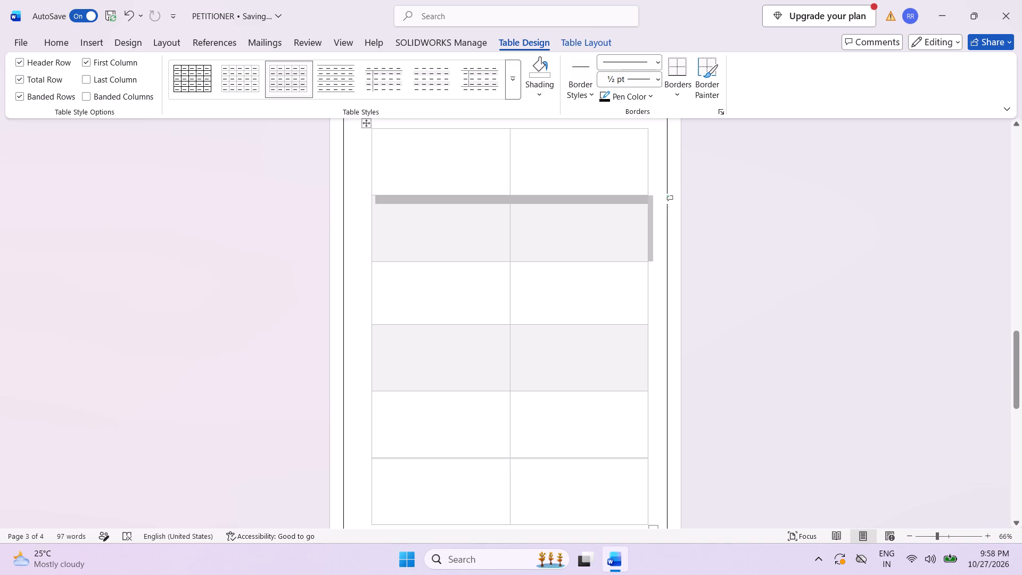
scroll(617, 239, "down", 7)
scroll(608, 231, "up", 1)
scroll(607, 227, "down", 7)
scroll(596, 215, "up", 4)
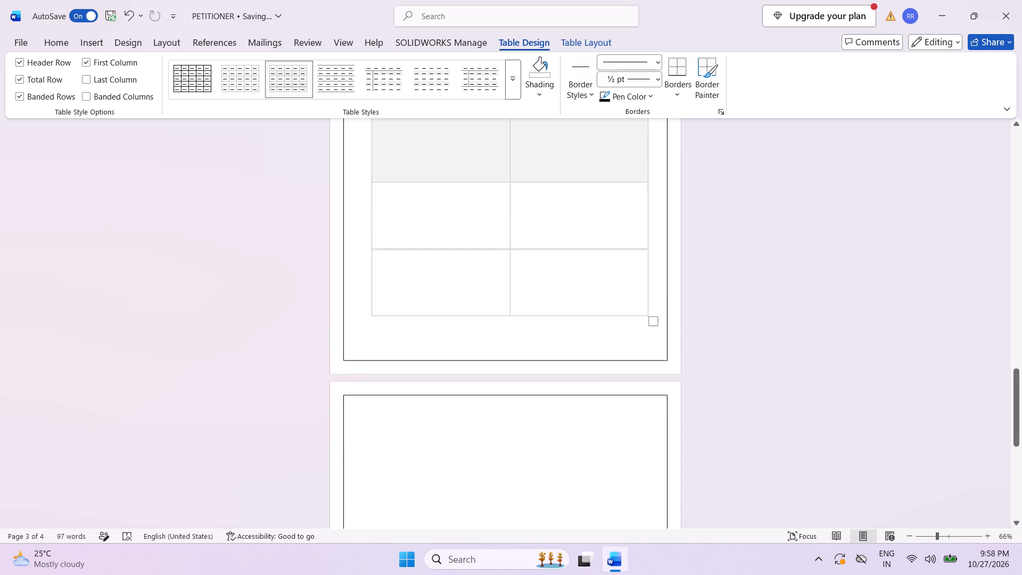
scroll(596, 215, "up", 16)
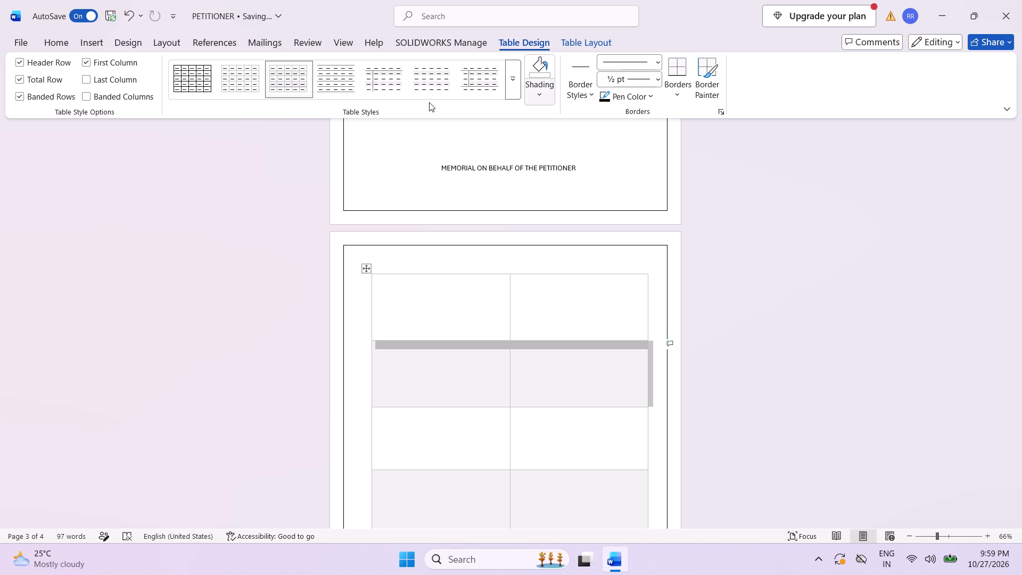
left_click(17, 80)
With the "MEMORIAL ON BEHALF OF THE PETITIONER" line on the second page selected, set the paper size to A4.
left_click(176, 202)
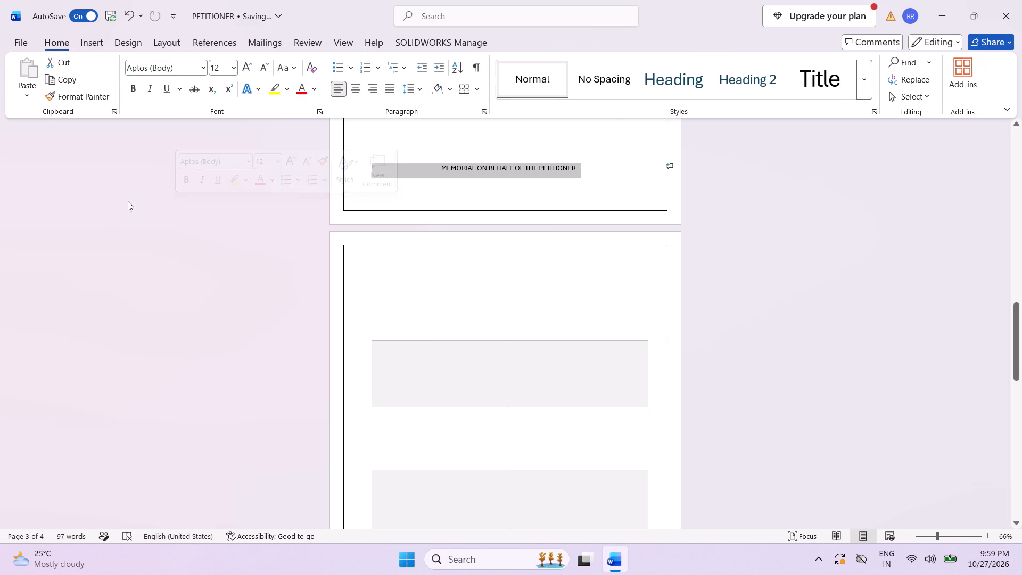
scroll(148, 224, "down", 2)
scroll(146, 220, "up", 1)
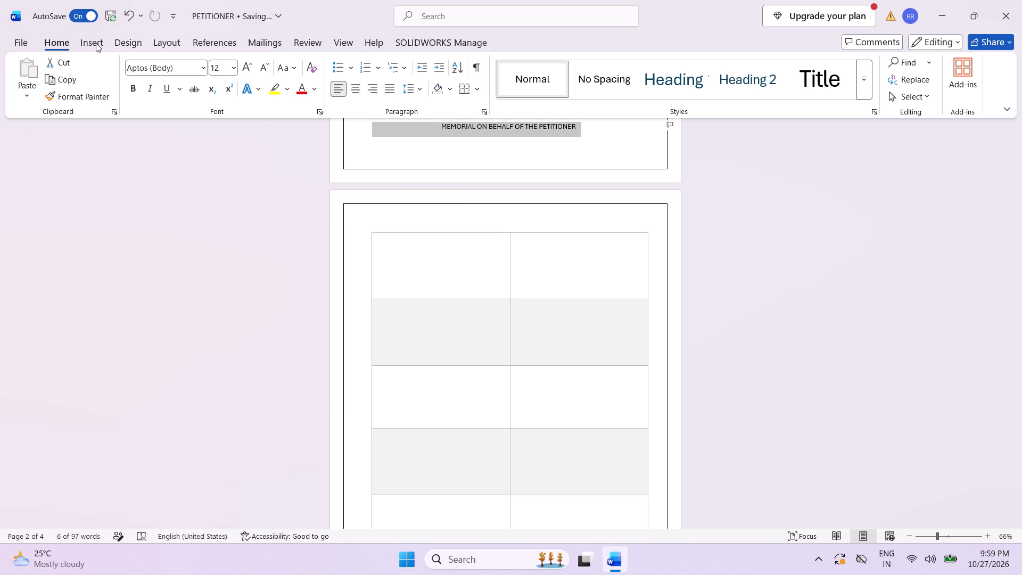
left_click(96, 43)
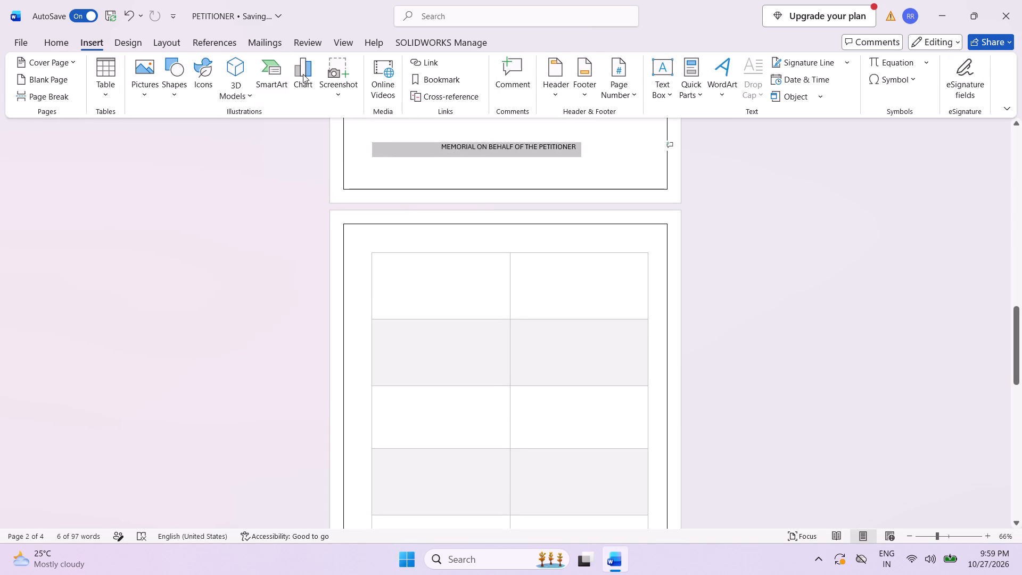
left_click(76, 76)
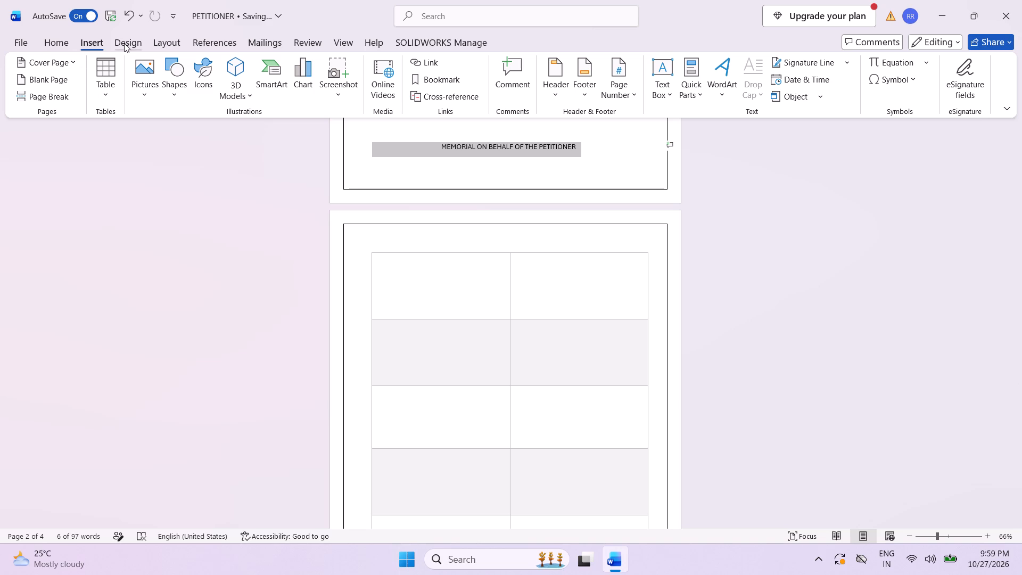
left_click(125, 43)
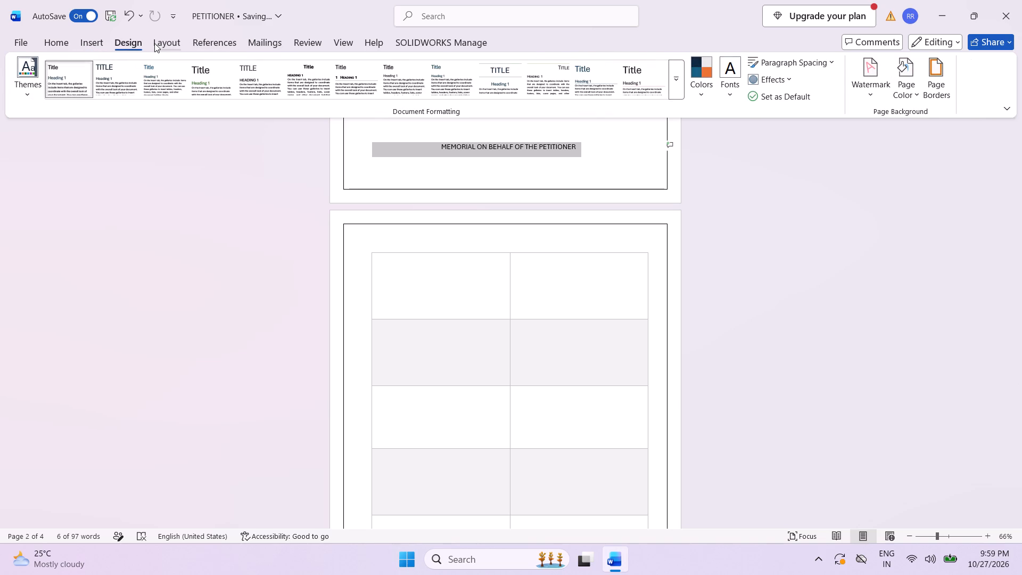
left_click(154, 43)
left_click(98, 89)
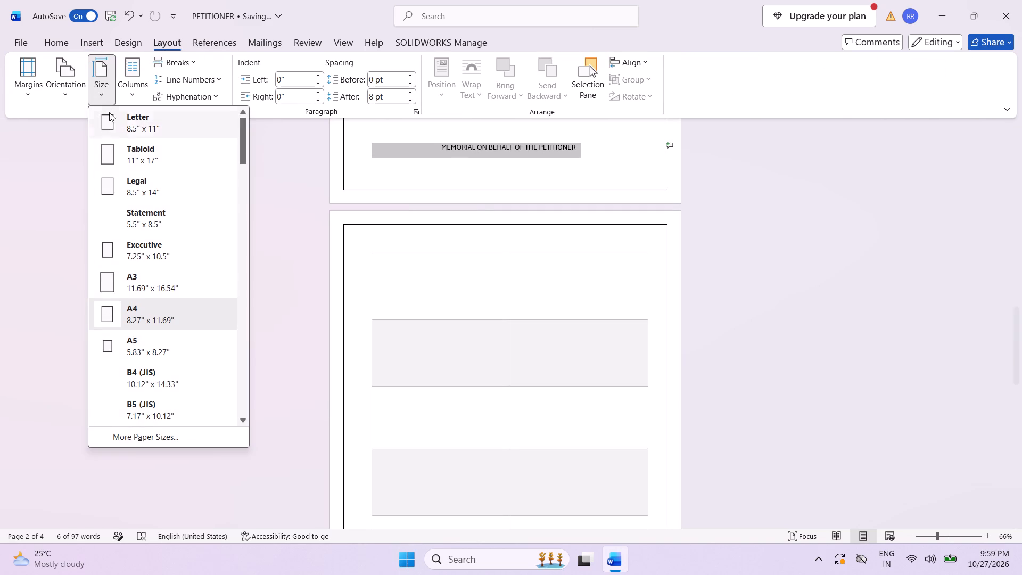
left_click(106, 314)
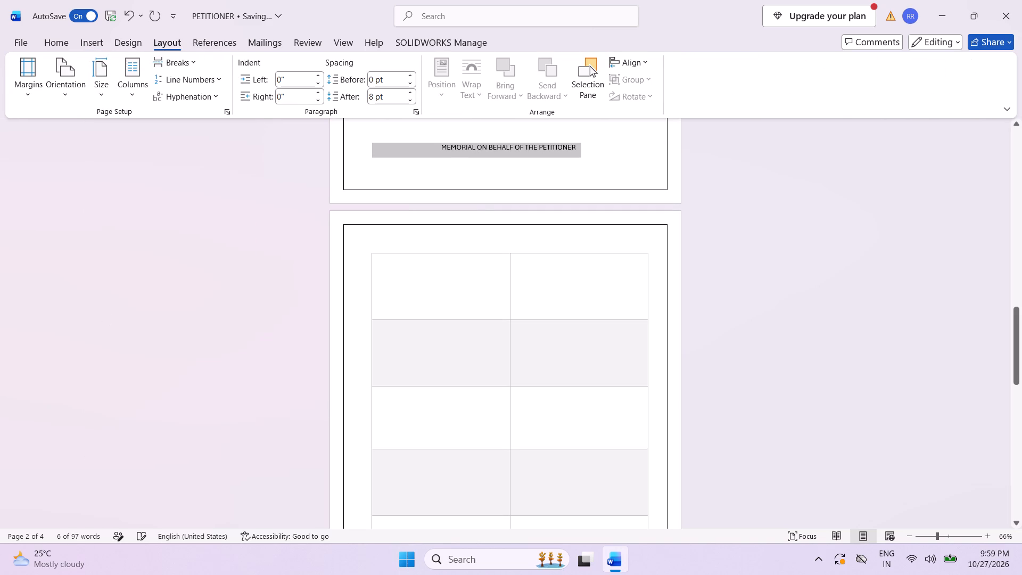
Insert a table from the selected "MEMORIAL ON BEHALF OF THE PETITIONER" line at the bottom of the second page.
scroll(186, 252, "down", 6)
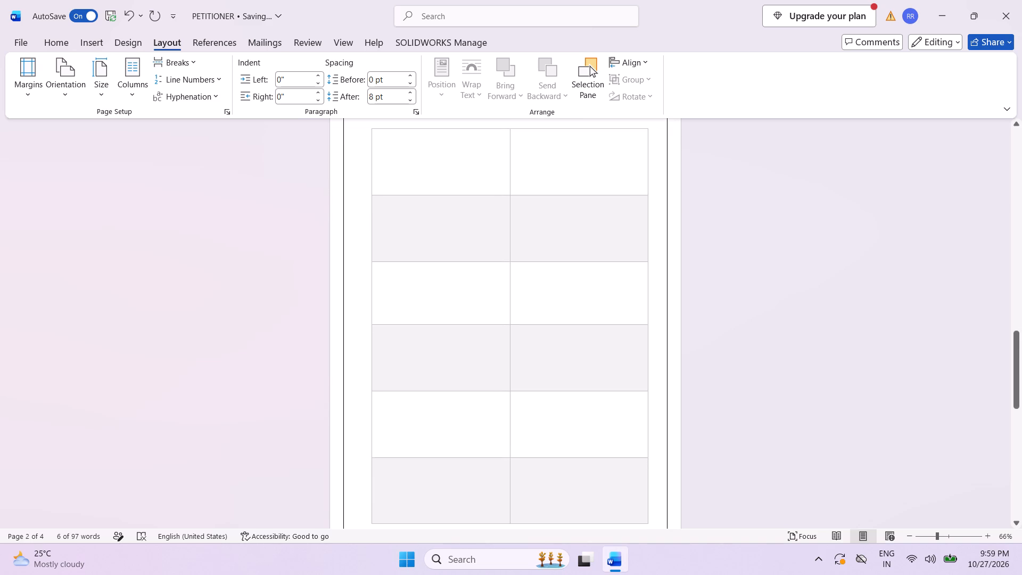
scroll(179, 245, "down", 7)
scroll(176, 242, "up", 9)
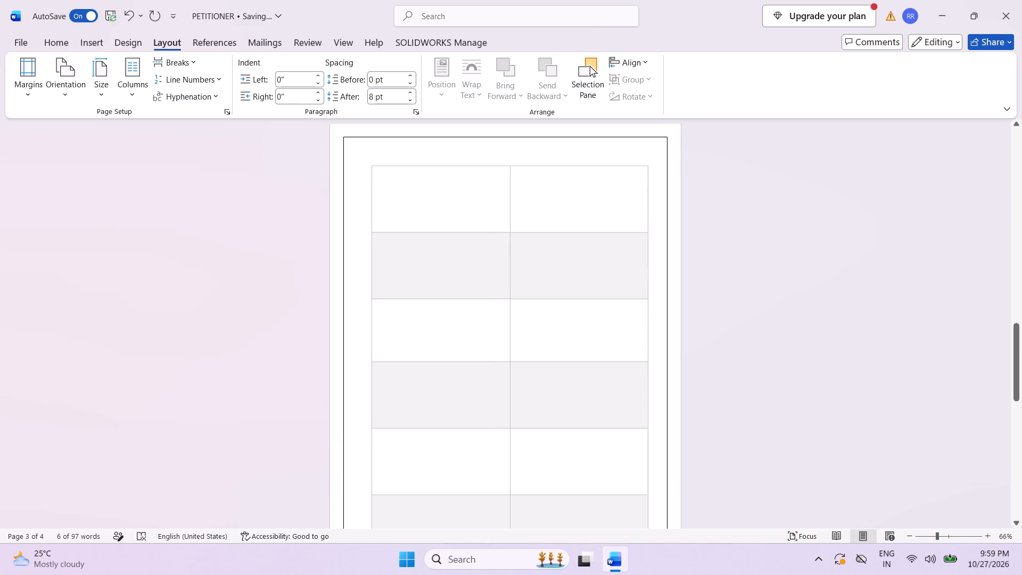
scroll(173, 237, "down", 5)
scroll(173, 237, "up", 3)
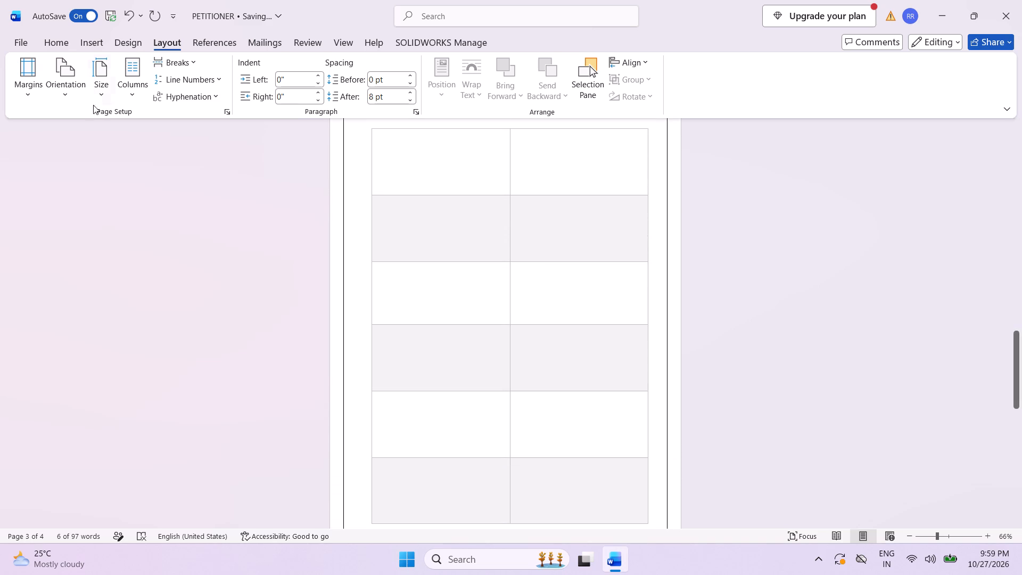
left_click(77, 46)
left_click(102, 98)
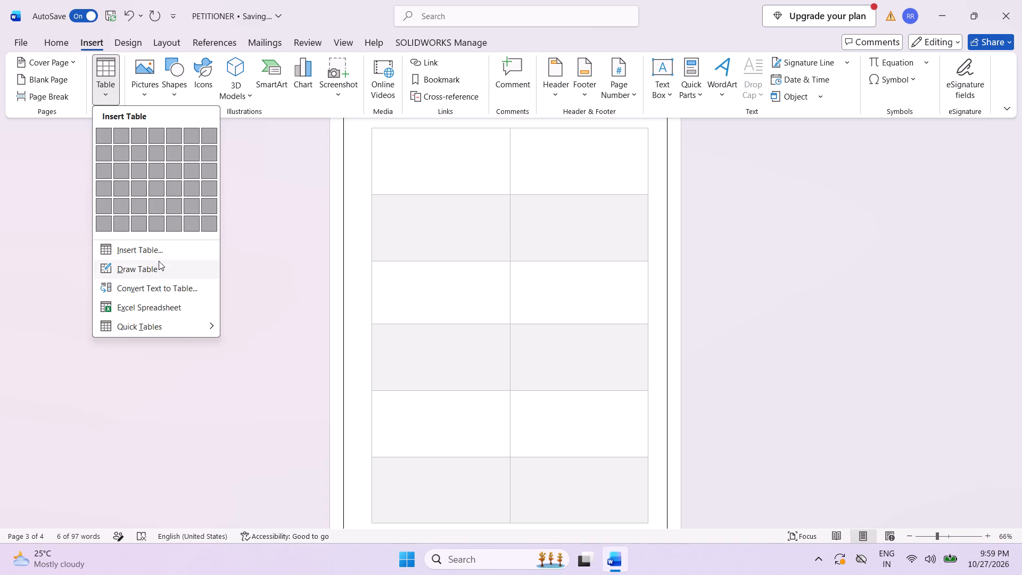
left_click(143, 270)
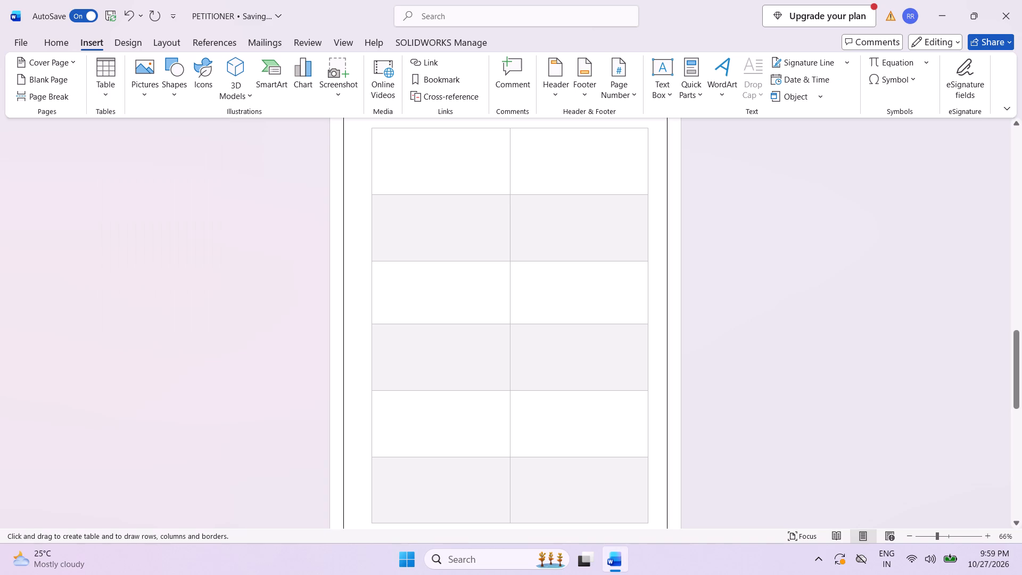
left_click(114, 93)
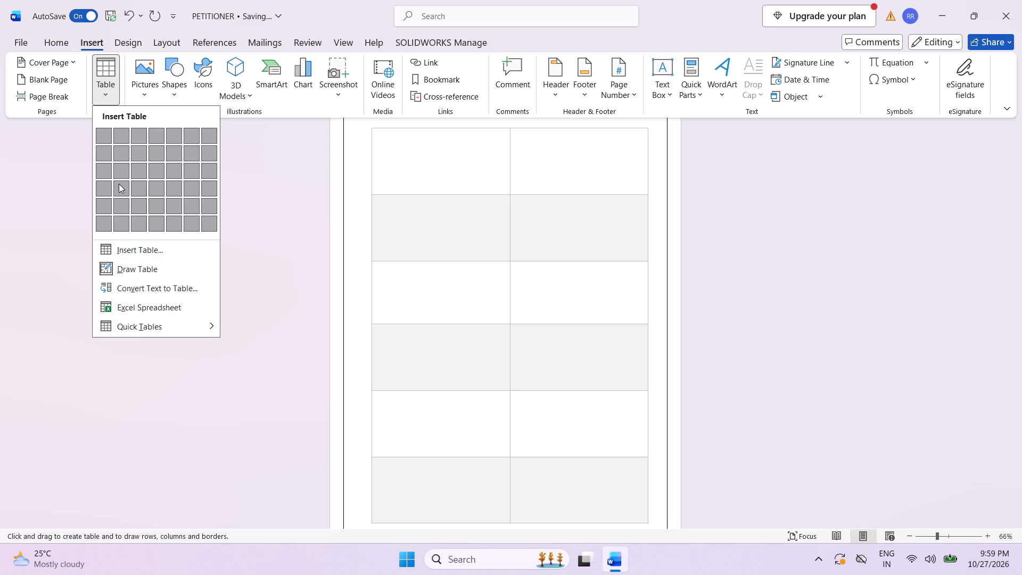
left_click(131, 246)
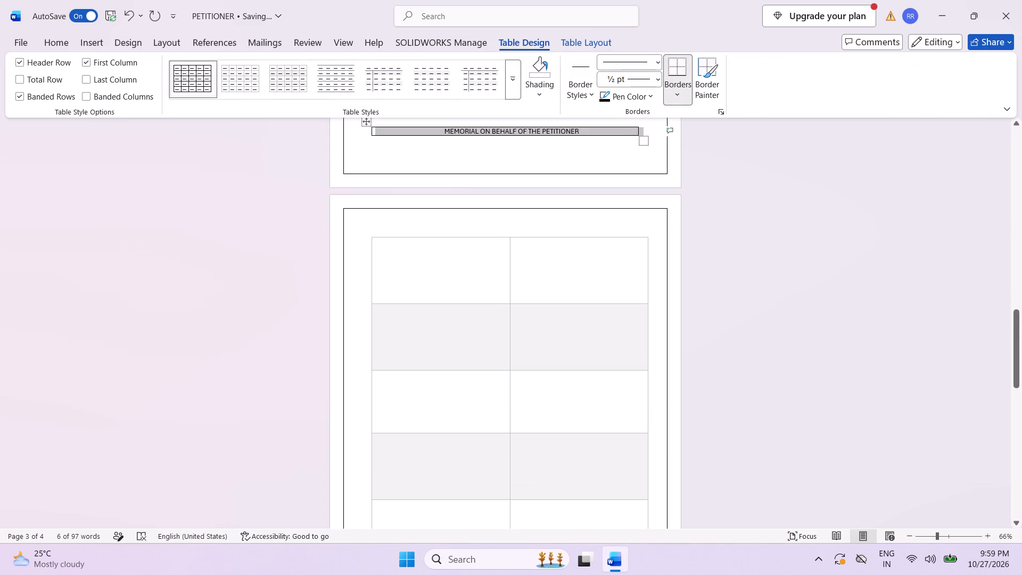
scroll(257, 215, "up", 10)
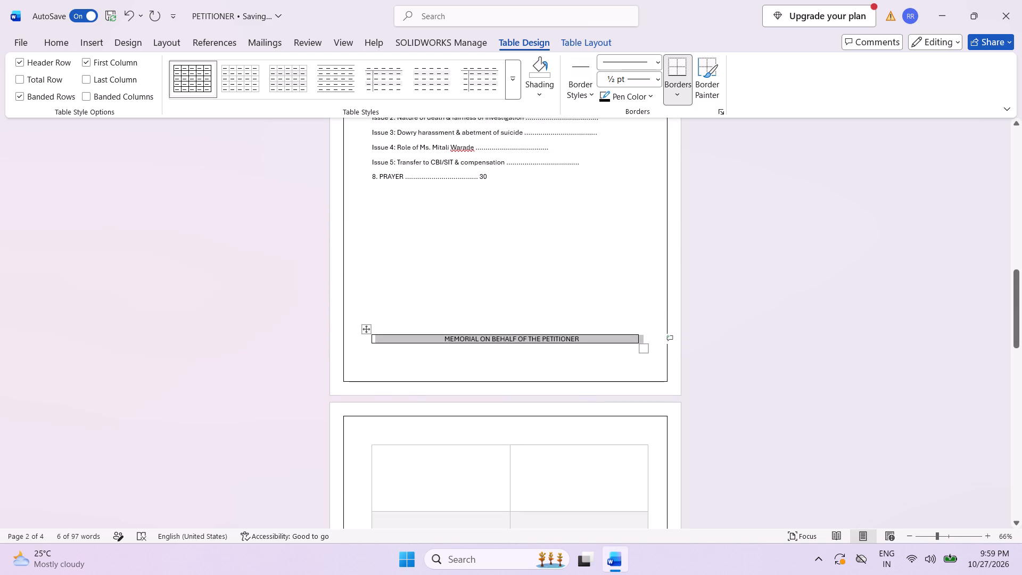
scroll(257, 185, "up", 8)
scroll(257, 185, "down", 9)
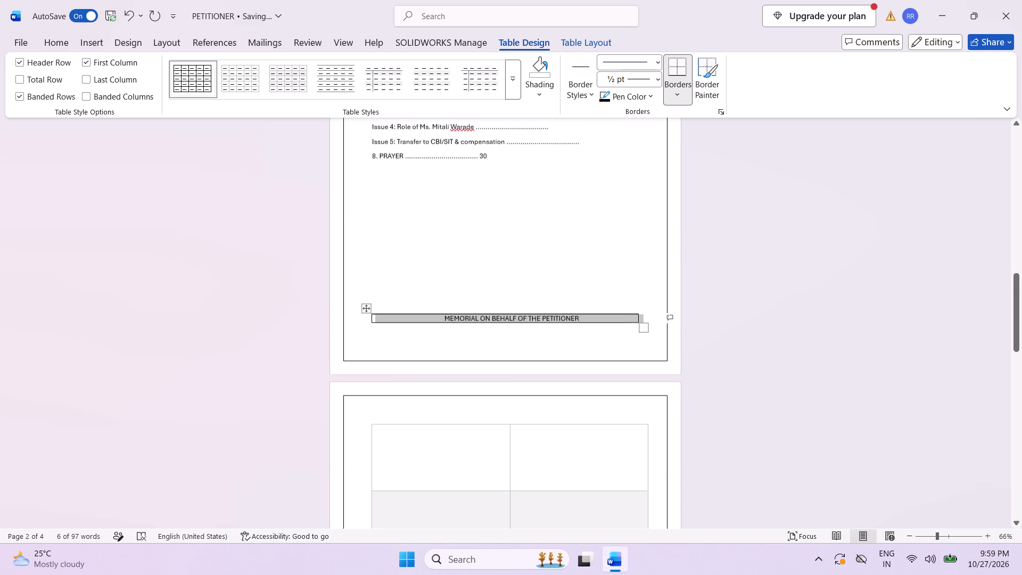
Examine the two-column table on the third page from top to bottom, selecting its first row.
scroll(253, 182, "down", 7)
left_click(482, 150)
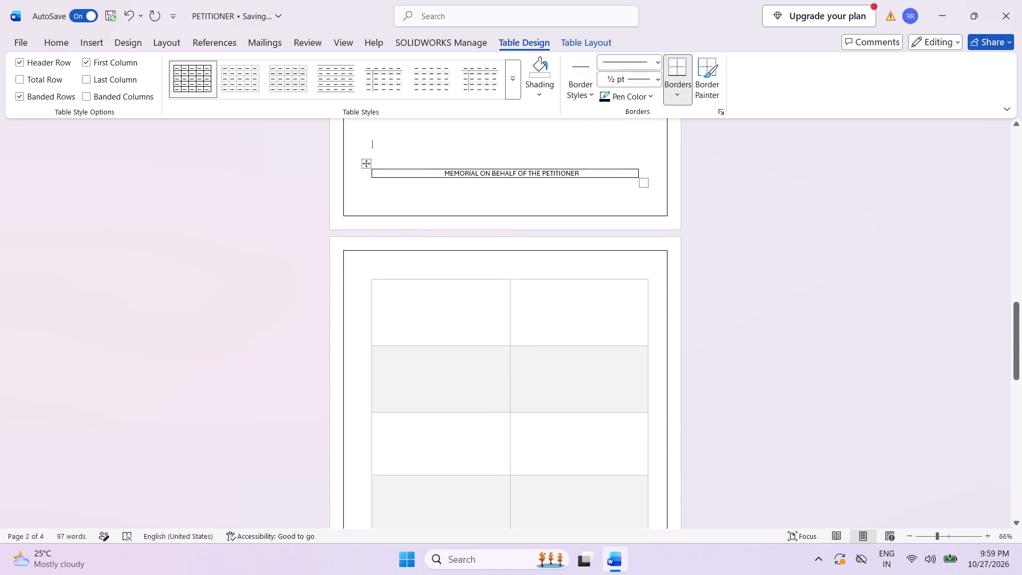
left_click(407, 309)
left_click(402, 281)
left_click(242, 283)
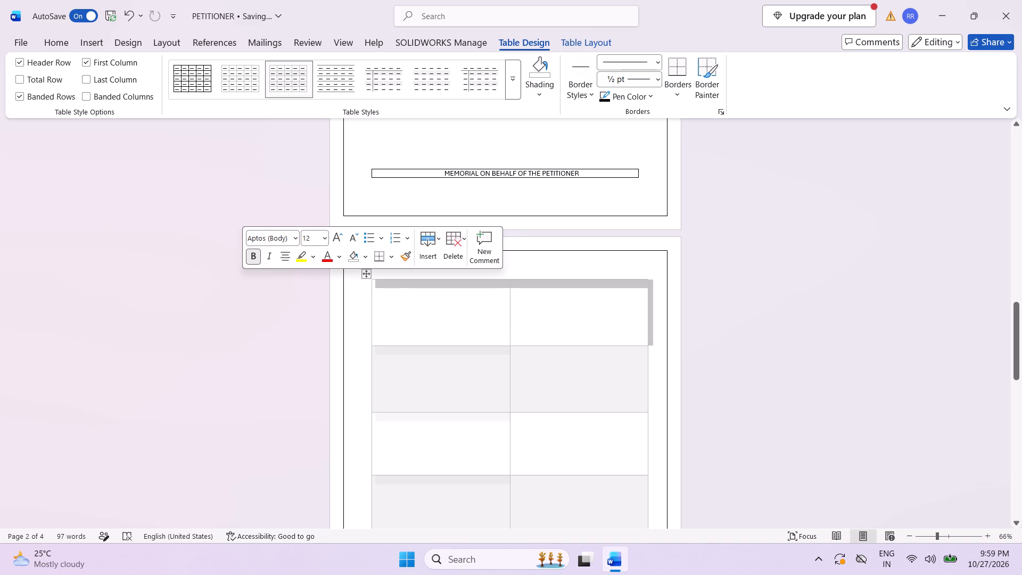
scroll(488, 306, "down", 13)
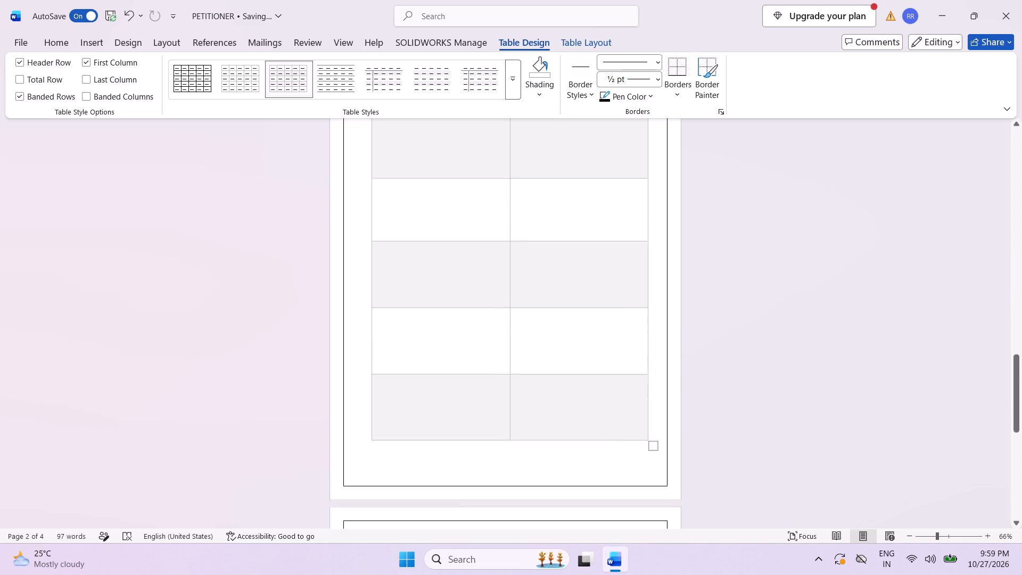
scroll(482, 290, "down", 9)
scroll(469, 271, "up", 11)
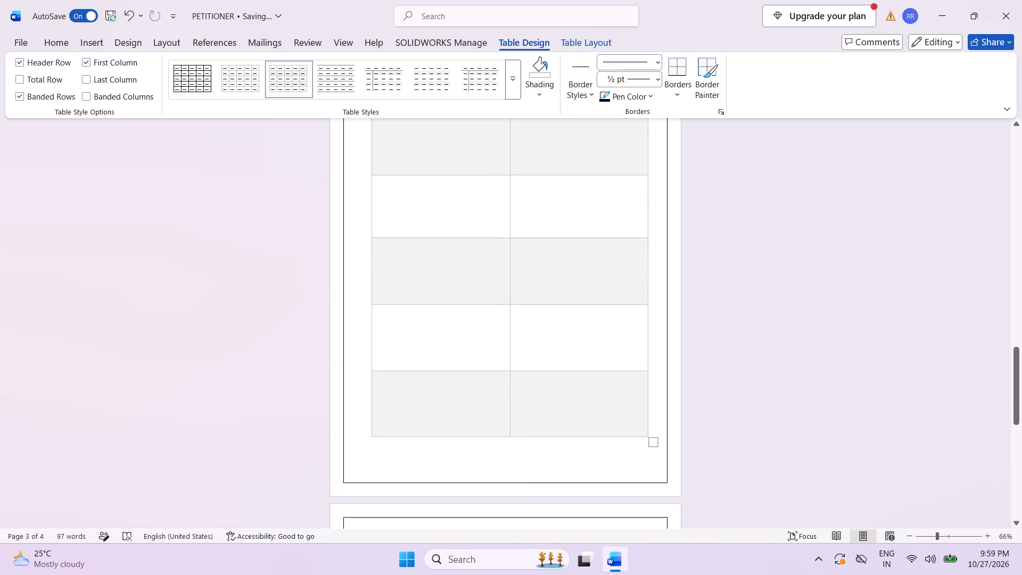
scroll(465, 256, "up", 5)
scroll(465, 254, "down", 2)
scroll(465, 254, "up", 1)
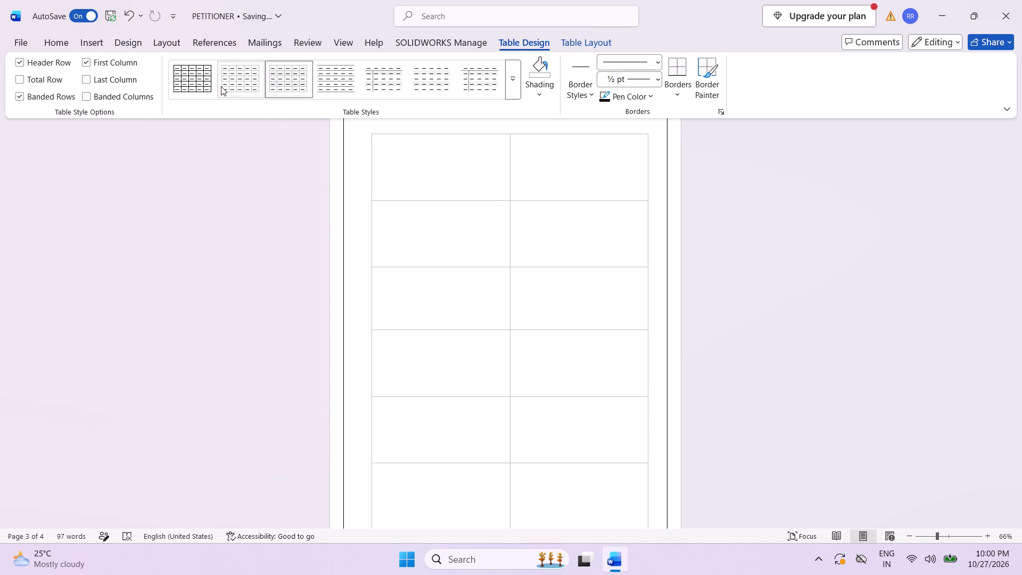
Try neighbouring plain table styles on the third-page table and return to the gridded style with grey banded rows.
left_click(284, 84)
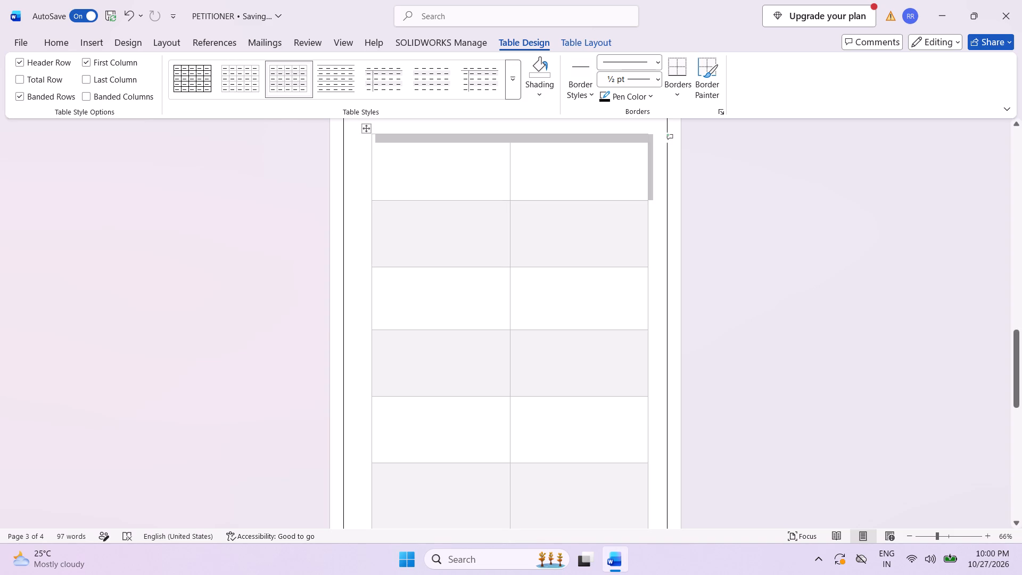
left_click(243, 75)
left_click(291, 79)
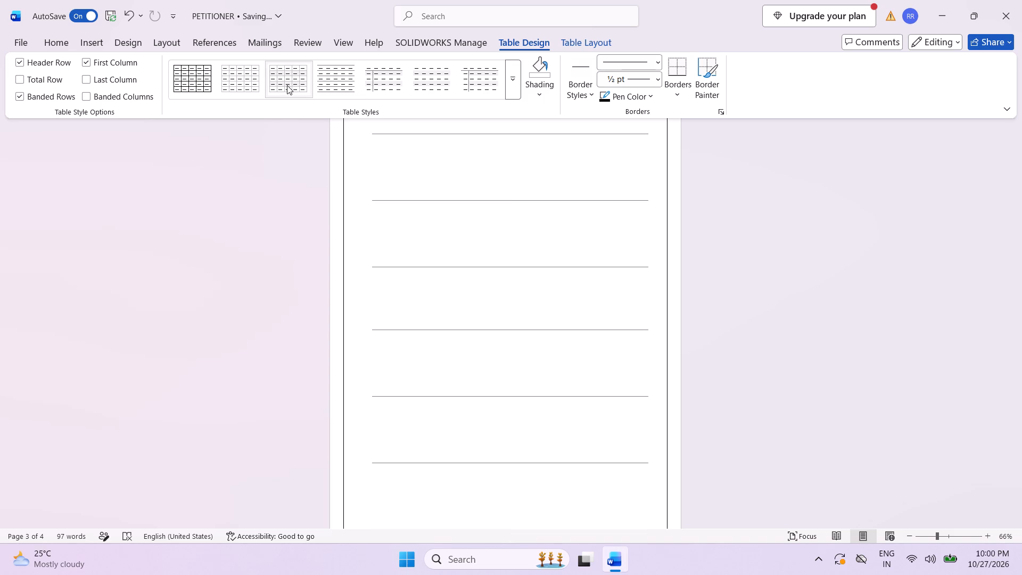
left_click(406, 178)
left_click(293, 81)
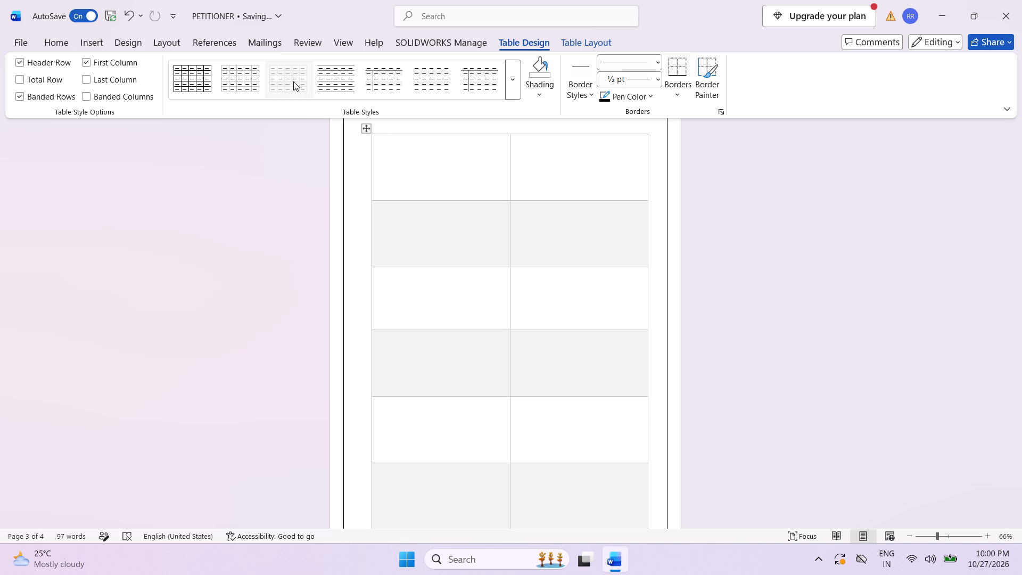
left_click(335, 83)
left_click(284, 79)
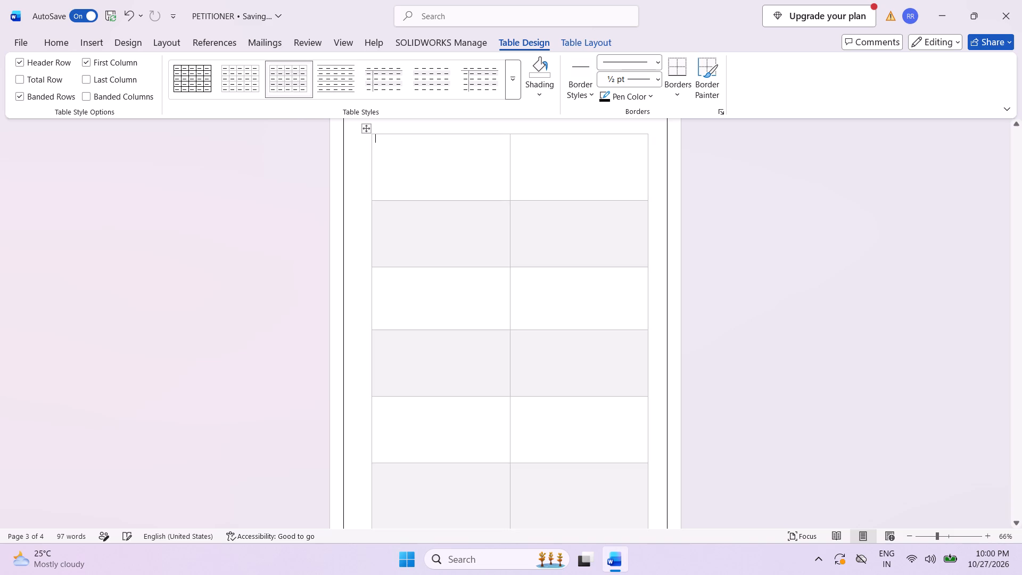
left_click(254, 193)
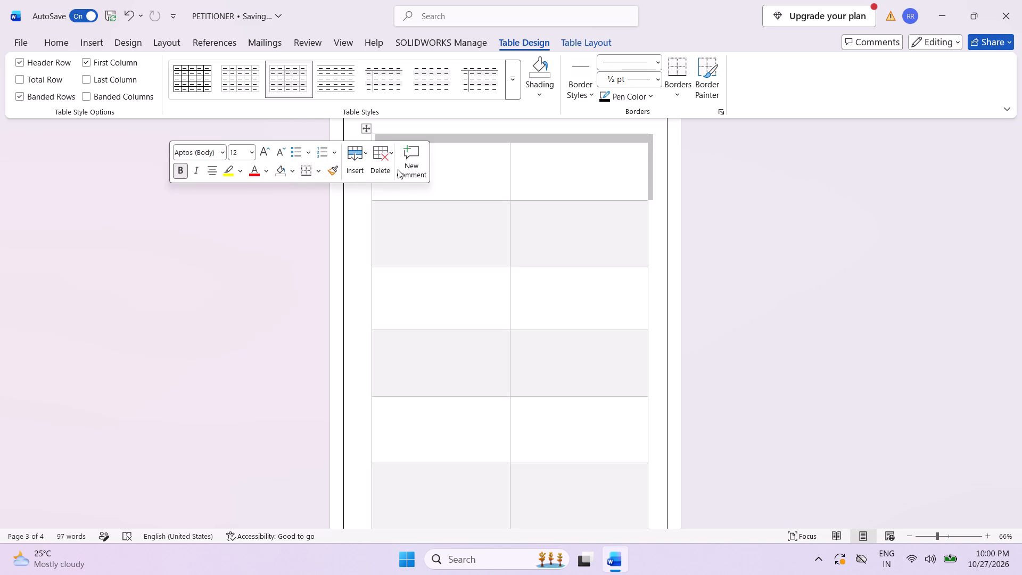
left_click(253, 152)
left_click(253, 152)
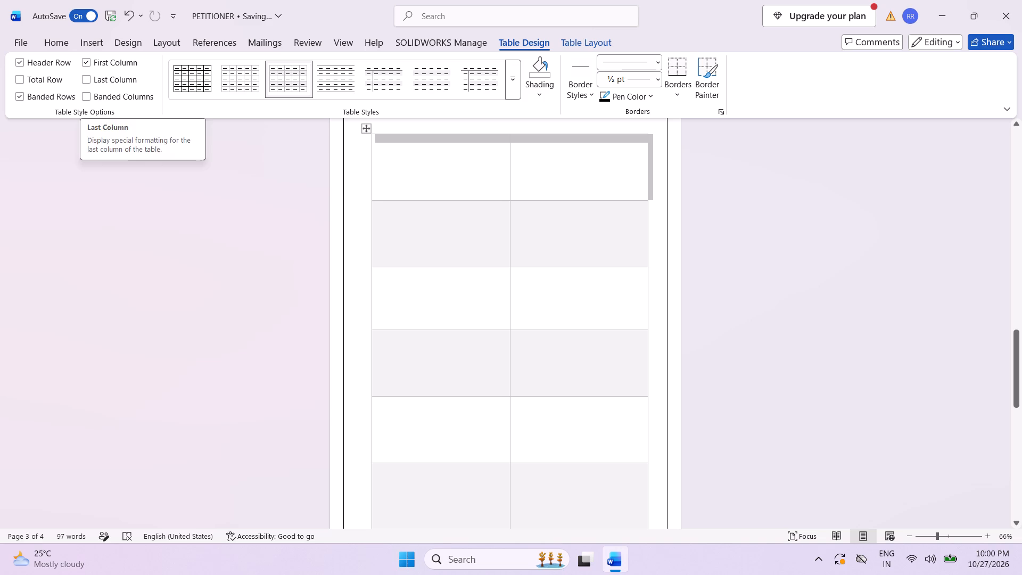
With the second row of the third-page table selected, turn off the Header Row style option.
left_click(40, 225)
scroll(364, 239, "up", 1)
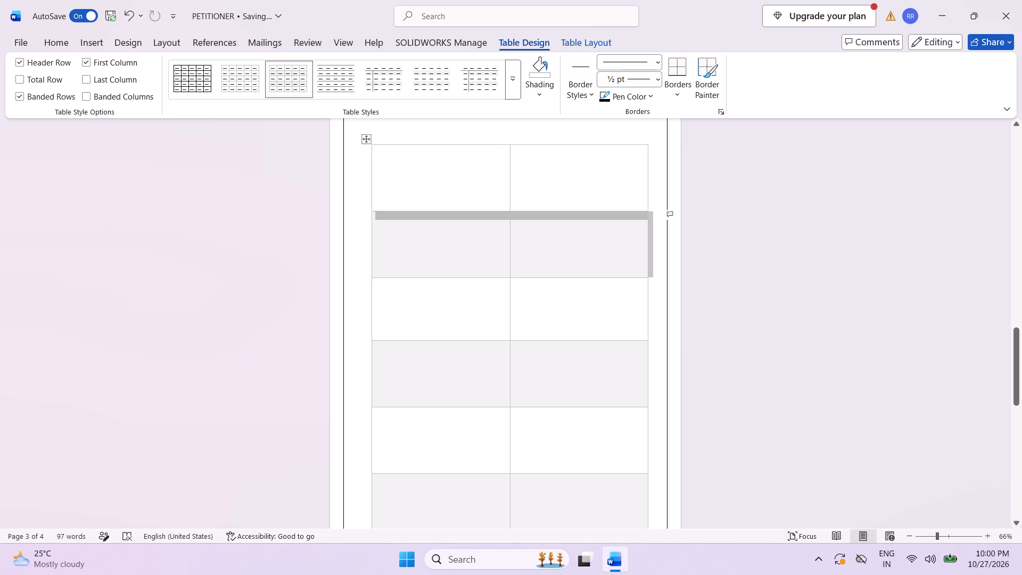
scroll(382, 241, "up", 3)
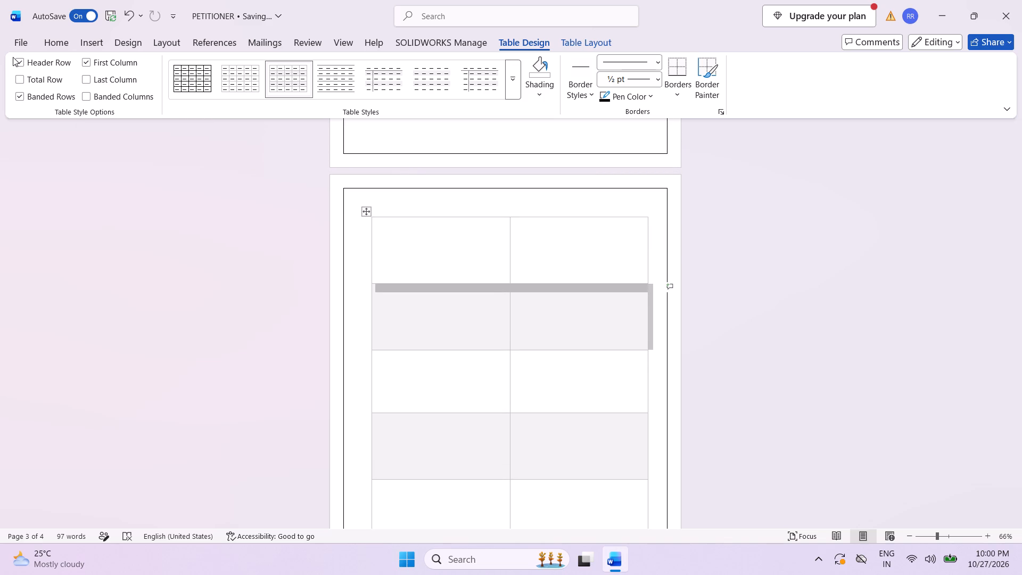
left_click(19, 65)
left_click(151, 165)
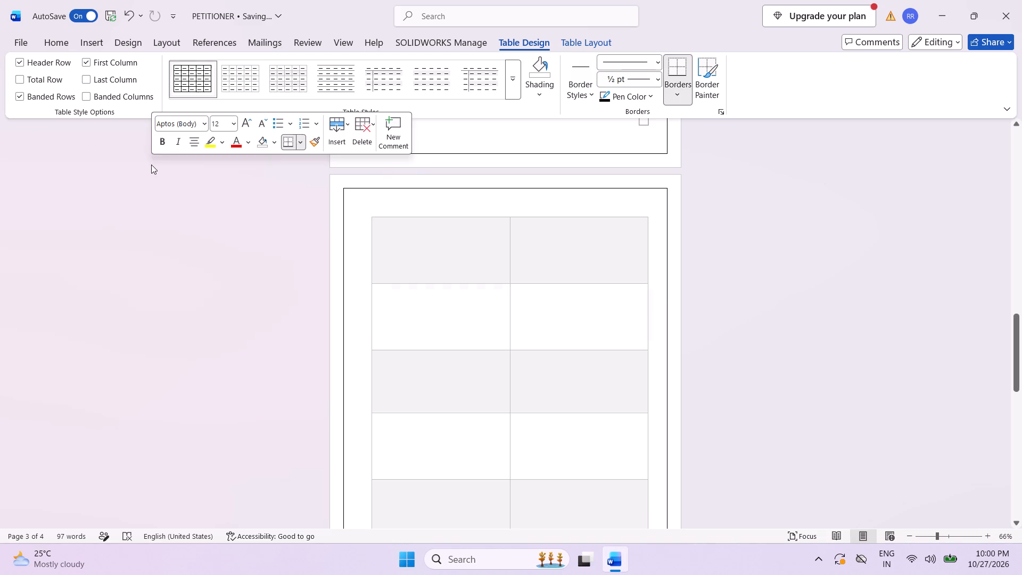
Select the first two rows of the two-column table on the third page.
left_click_drag(364, 212, 427, 267)
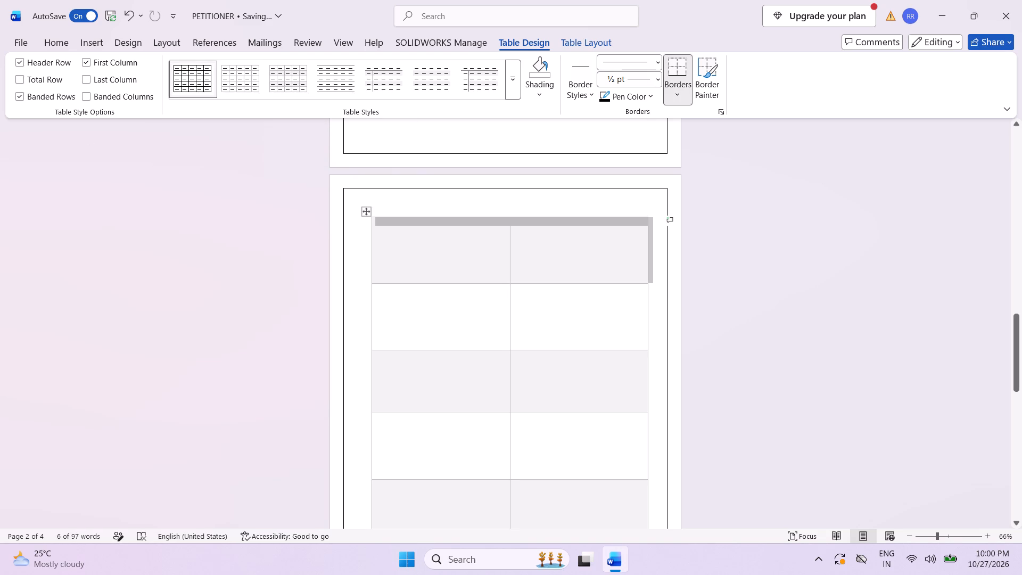
left_click_drag(427, 267, 459, 299)
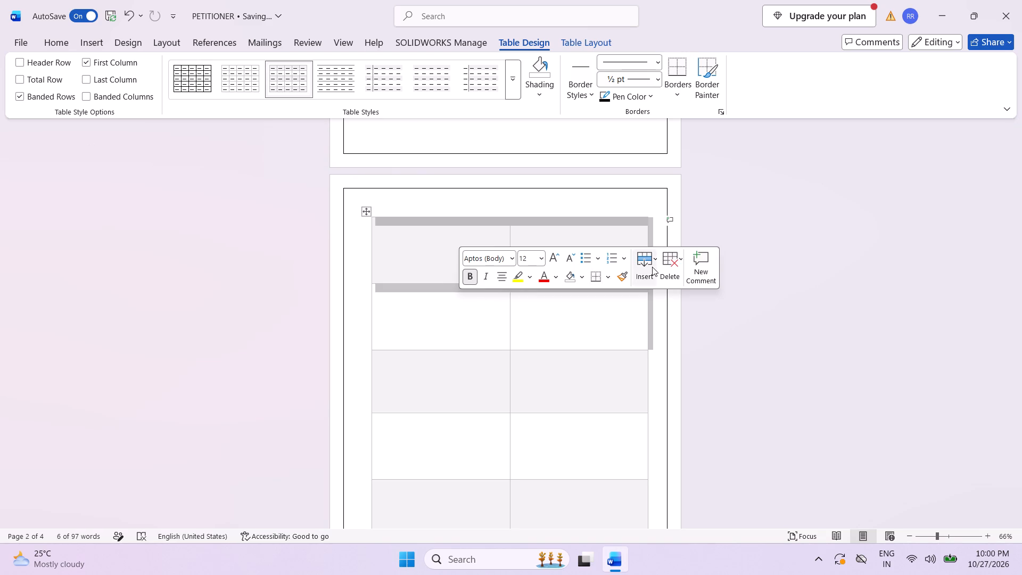
Delete the entire two-column table from the third page.
left_click(665, 264)
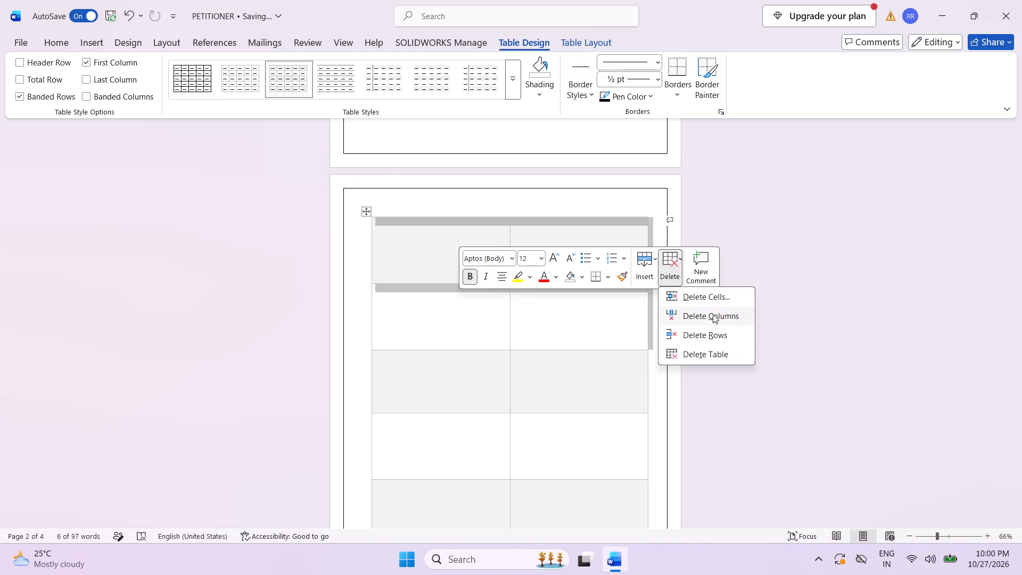
left_click(703, 349)
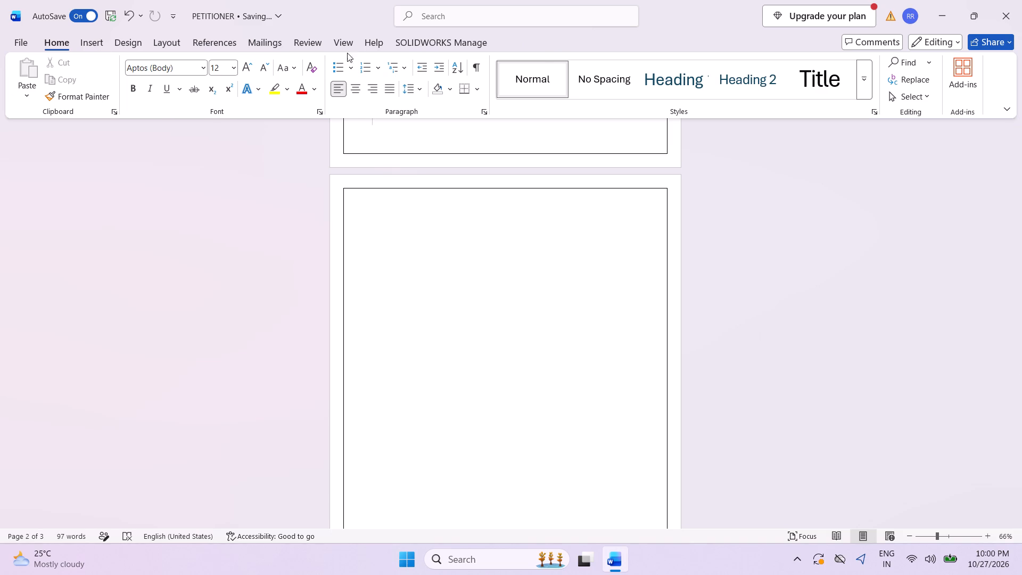
Minimise the document, open Google Chrome and search for "whatsweb web" to find WhatsApp Web.
left_click(952, 12)
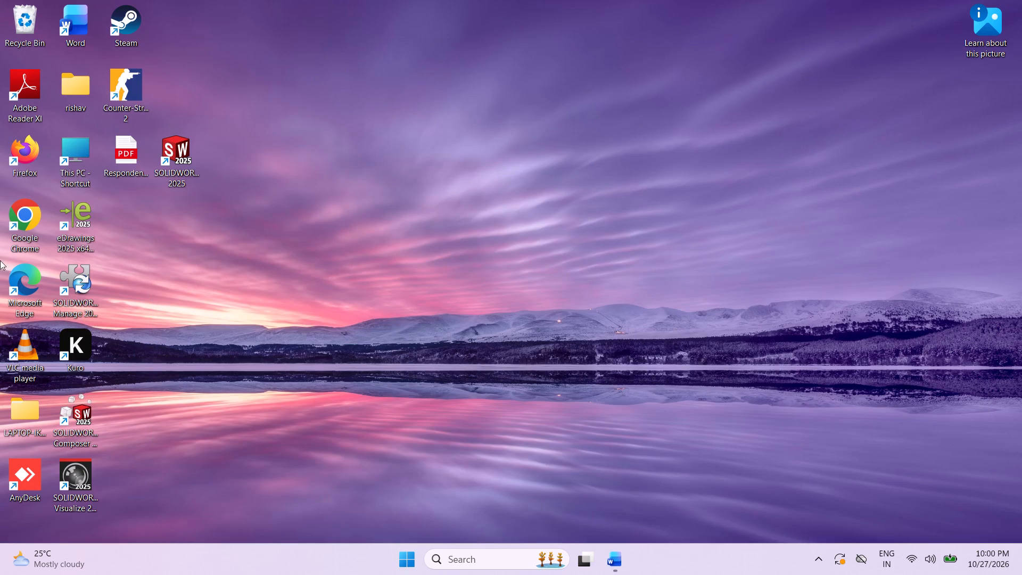
double_click(21, 225)
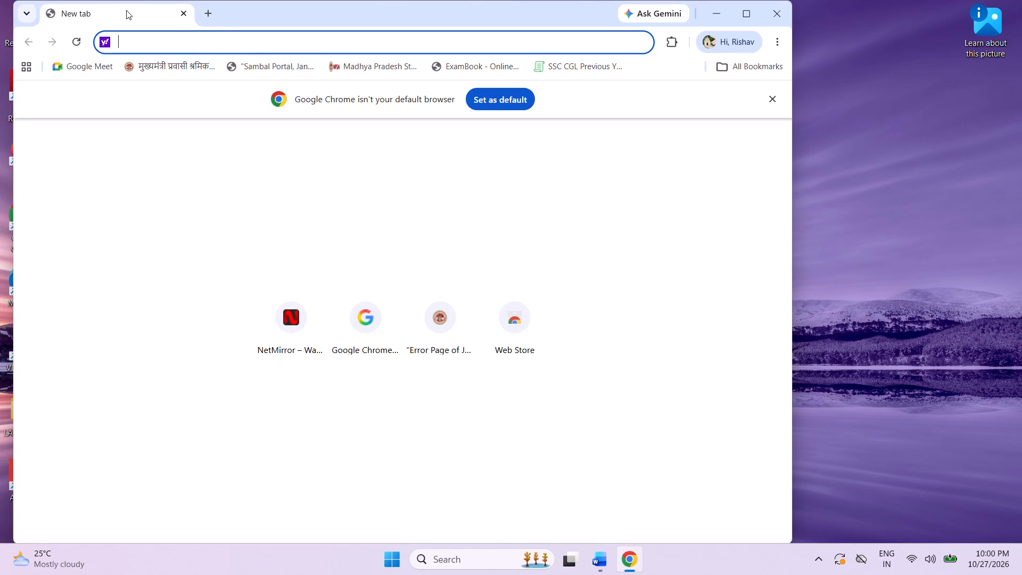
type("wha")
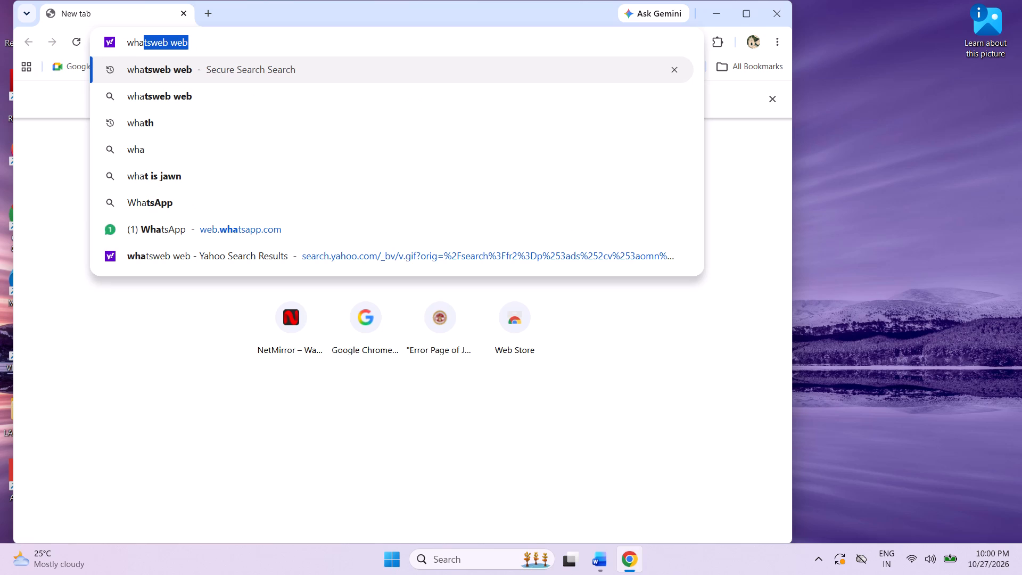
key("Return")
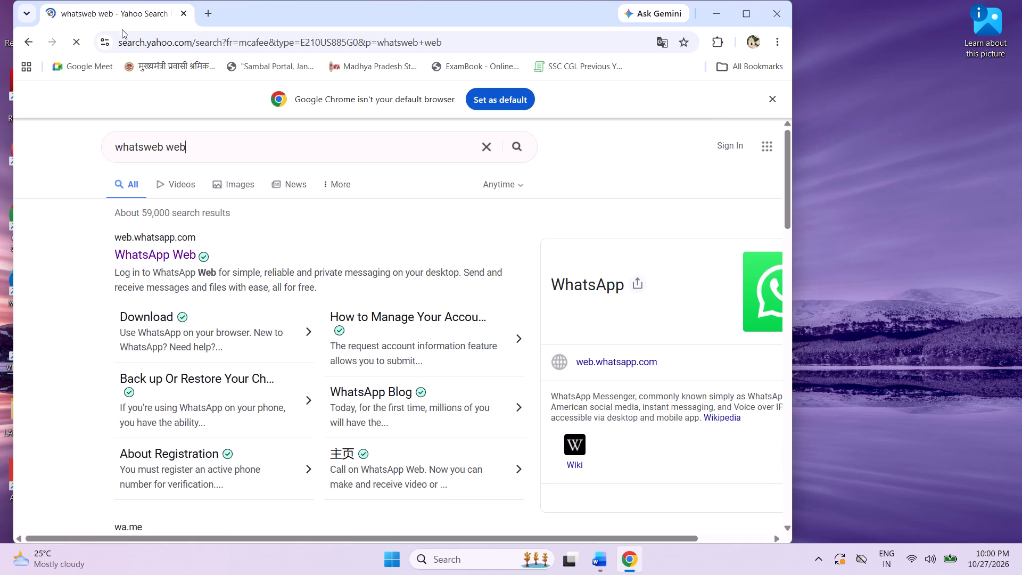
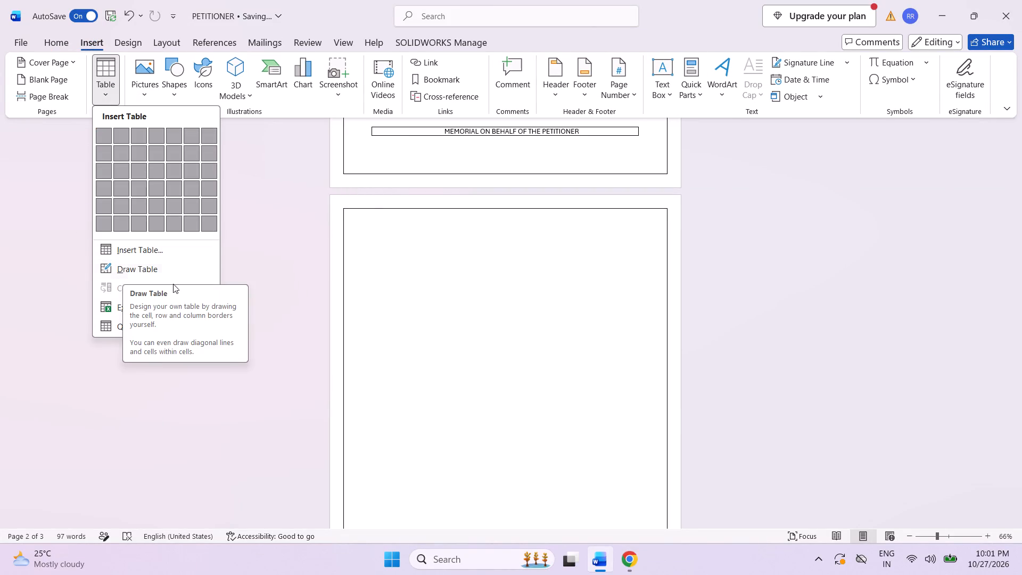
Open the table insertion options with the insertion point below the MEMORIAL ON BEHALF OF THE PETITIONER line.
left_click(253, 257)
left_click(112, 91)
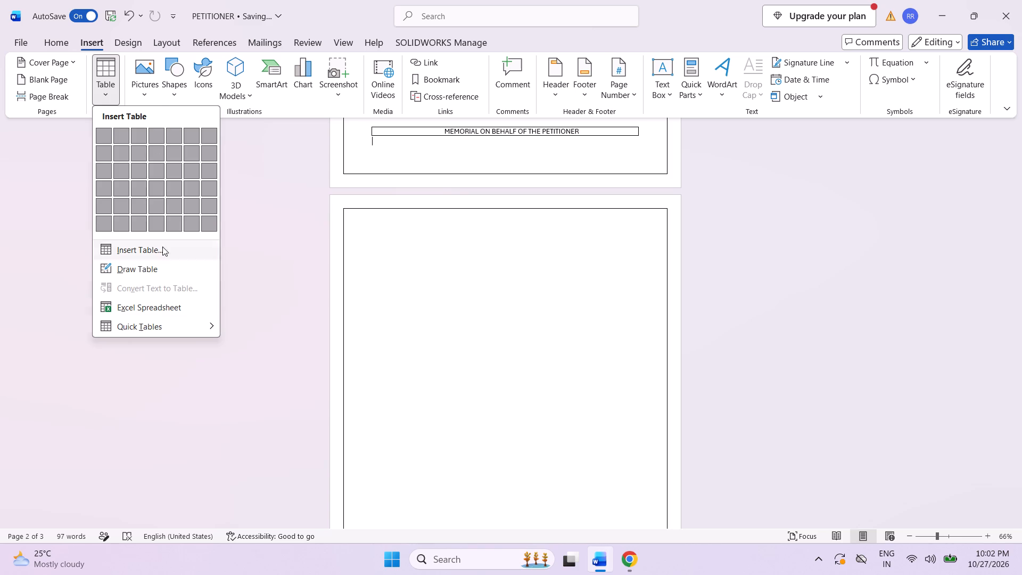
Insert a table with 2 columns and 22 rows below the MEMORIAL ON BEHALF OF THE PETITIONER line.
left_click(135, 251)
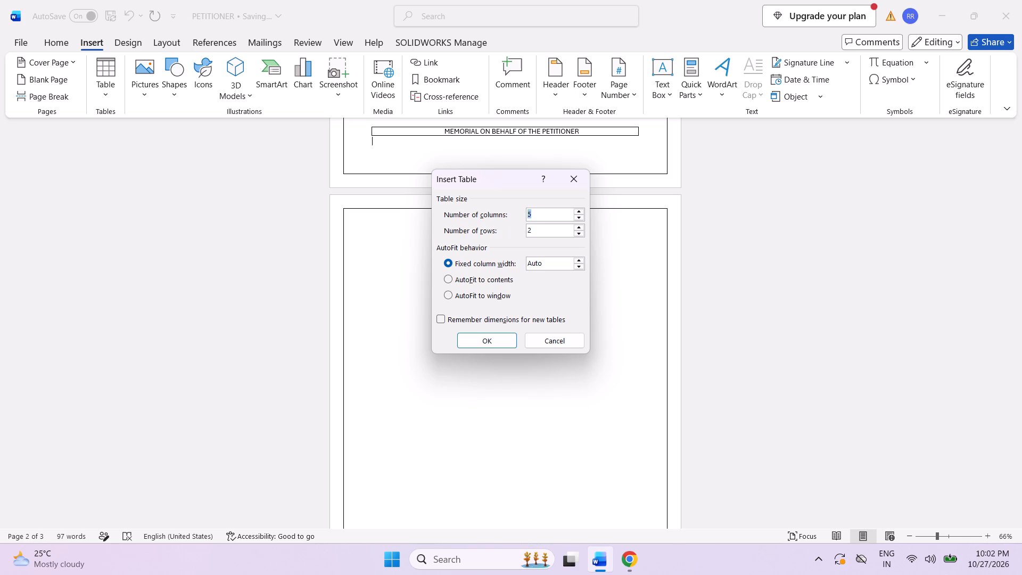
key("2")
left_click(534, 231)
key("2")
left_click(499, 341)
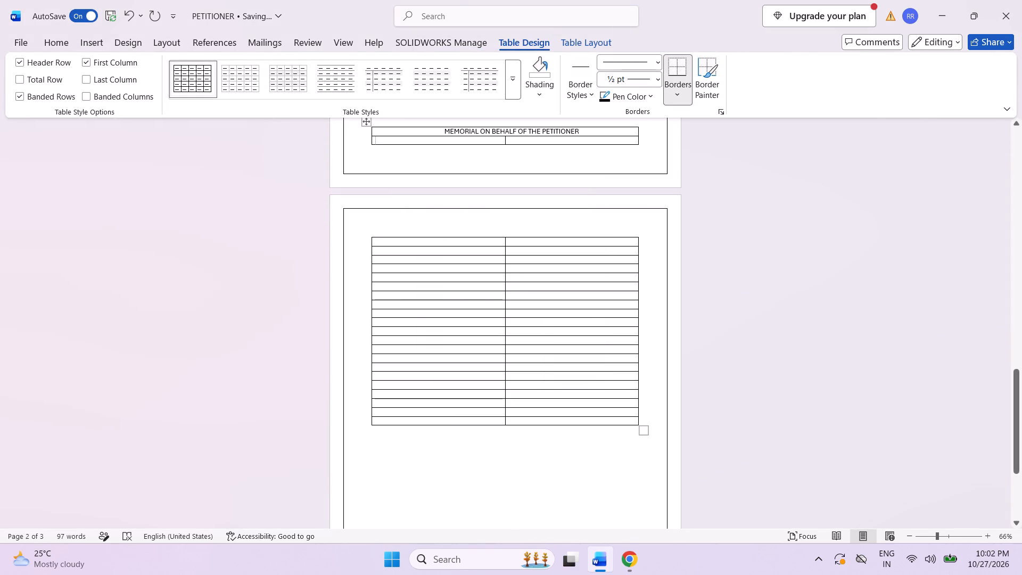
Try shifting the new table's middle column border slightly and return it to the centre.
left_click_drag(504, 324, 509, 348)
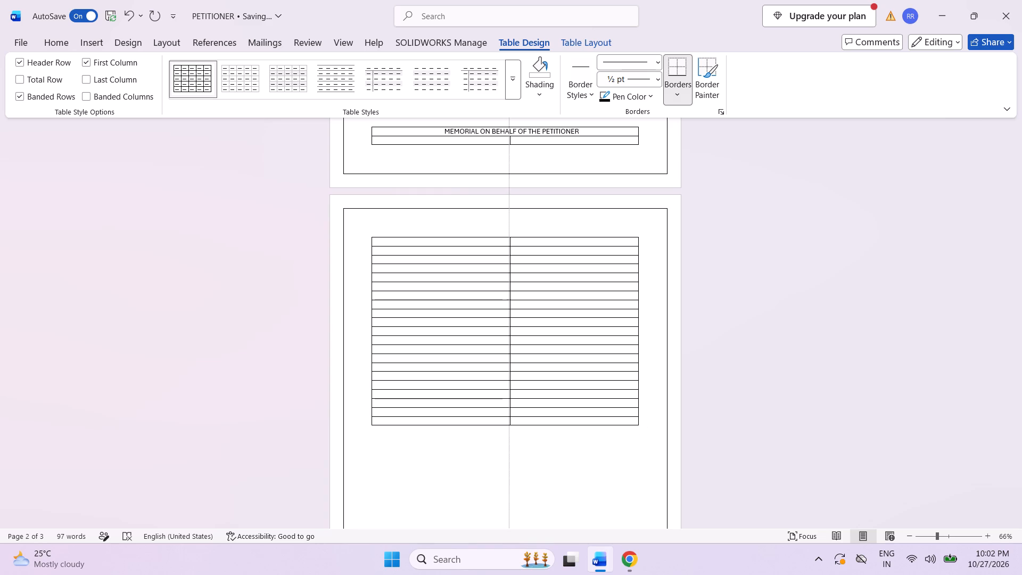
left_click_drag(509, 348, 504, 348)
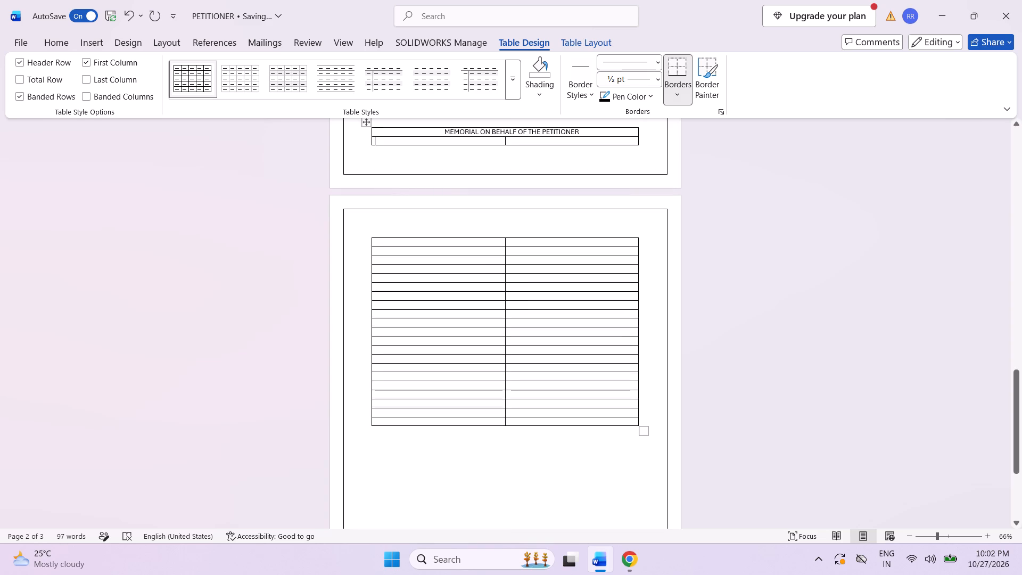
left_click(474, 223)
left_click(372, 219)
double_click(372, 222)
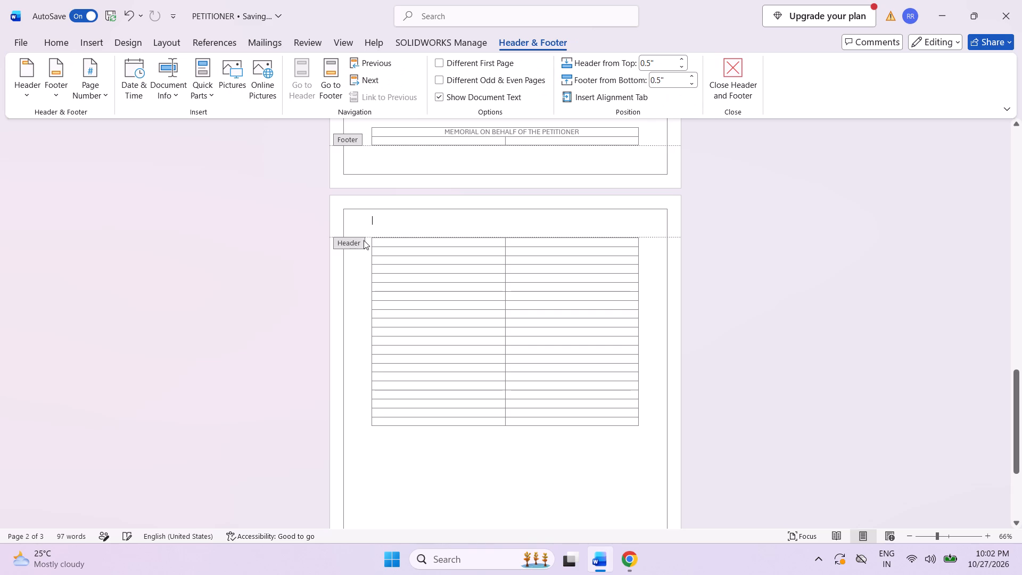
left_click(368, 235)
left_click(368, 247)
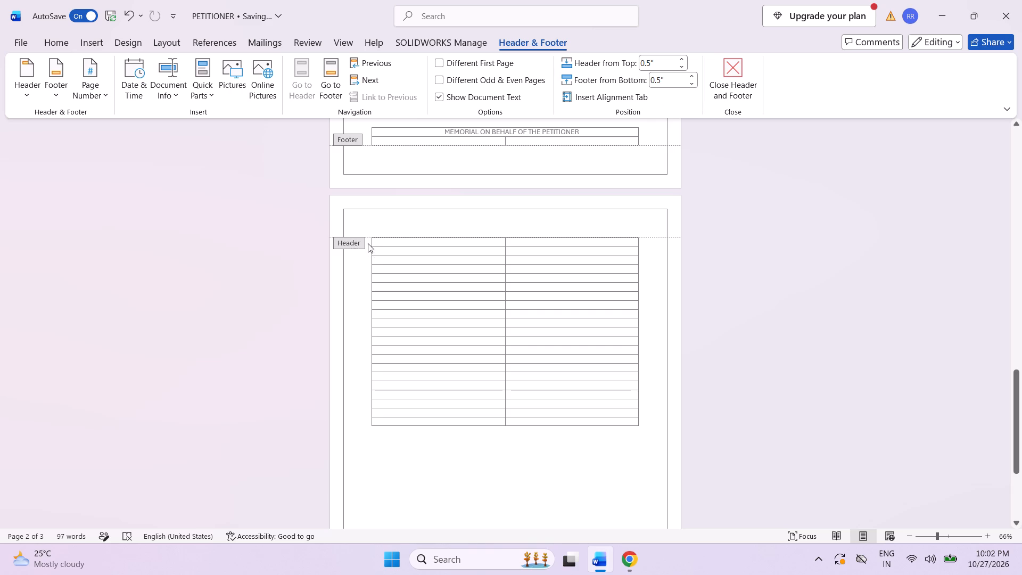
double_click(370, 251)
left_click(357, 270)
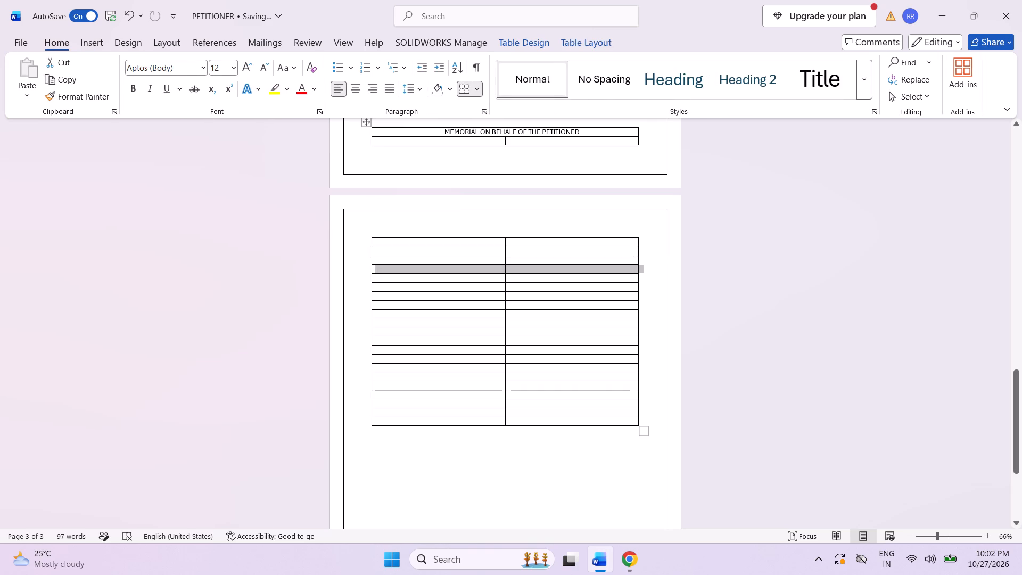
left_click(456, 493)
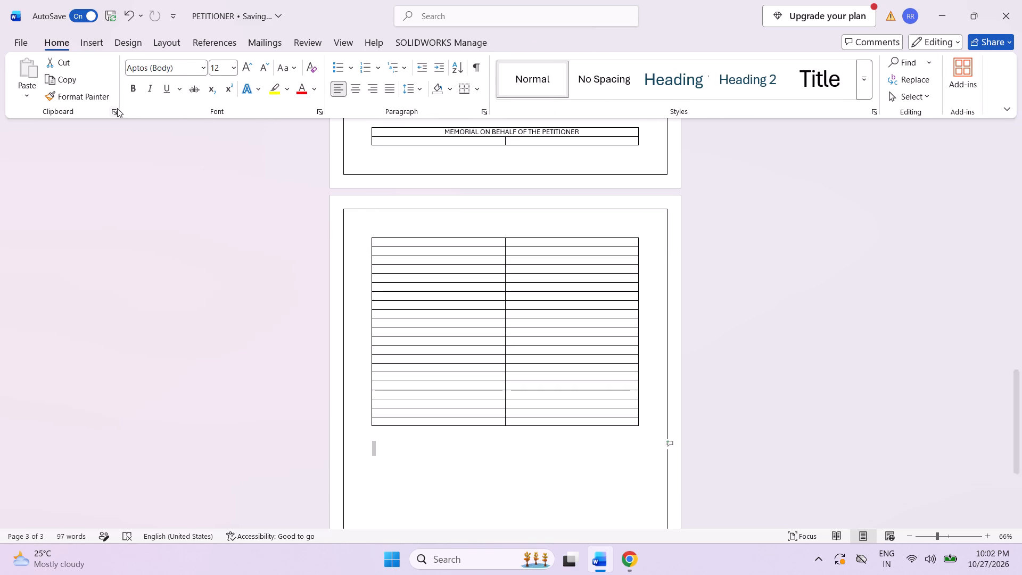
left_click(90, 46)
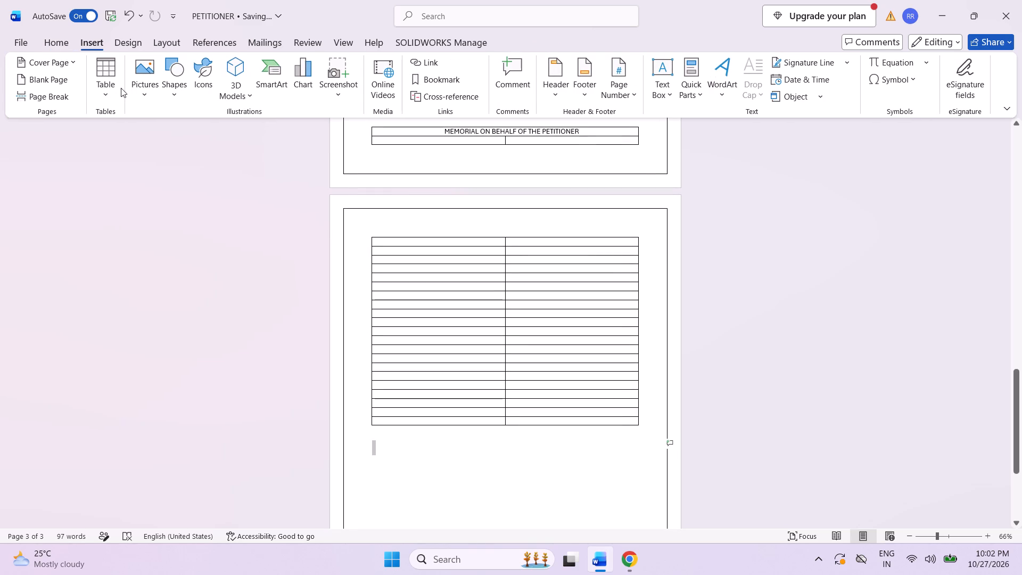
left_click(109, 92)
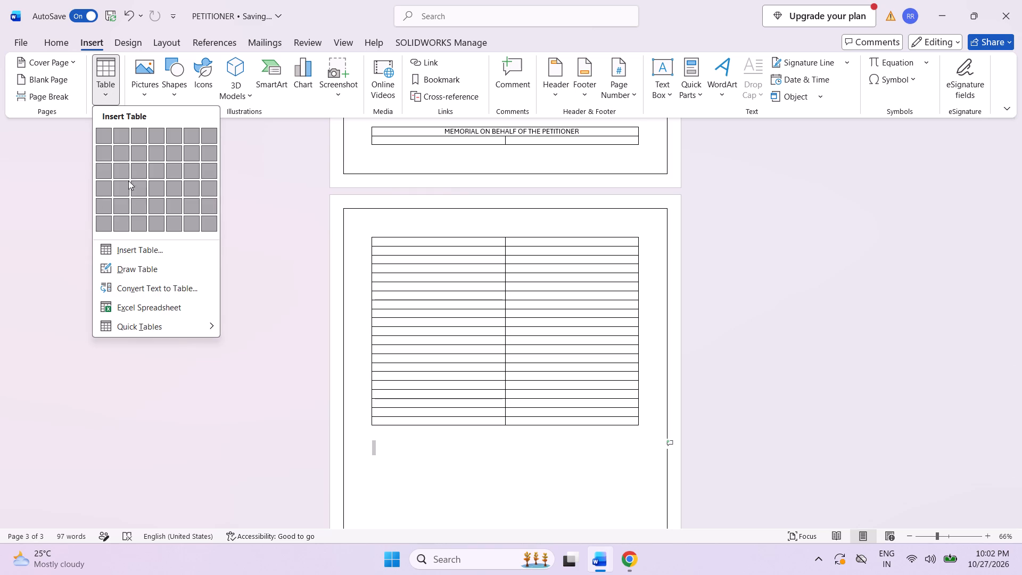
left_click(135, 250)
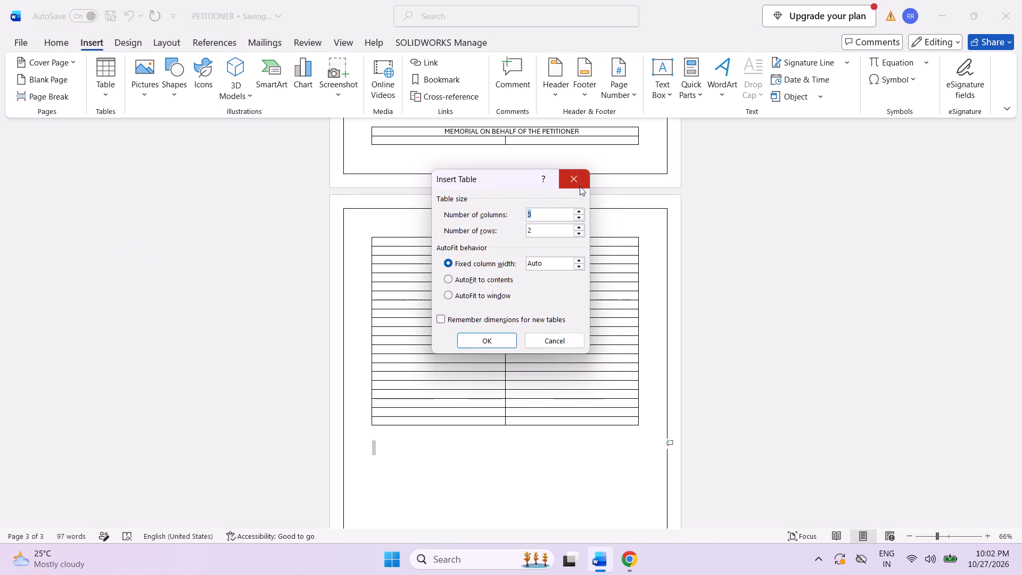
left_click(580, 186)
Insert an extra row below the first row of the two-column table on the third page.
left_click(437, 254)
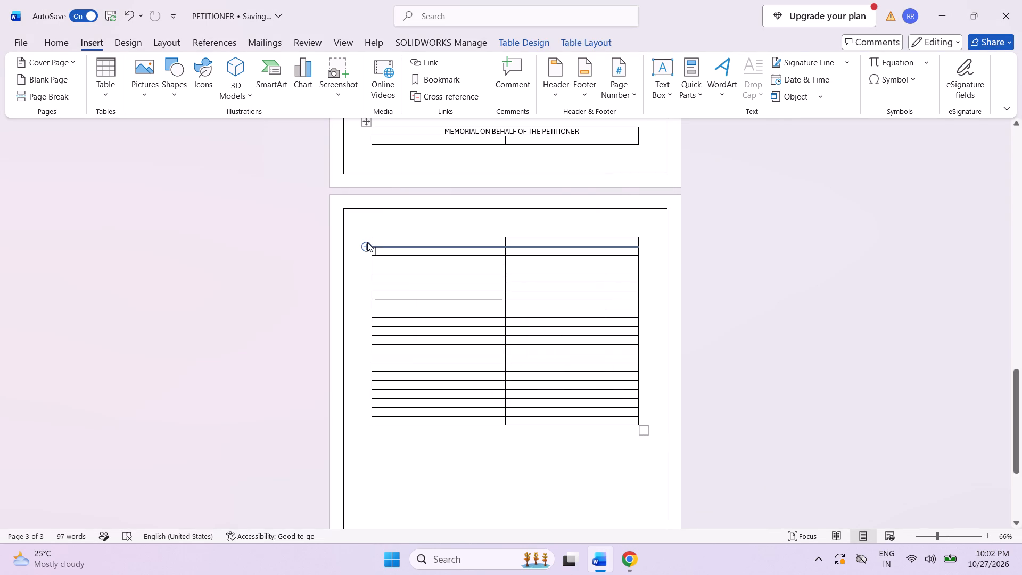
left_click(367, 242)
left_click(365, 281)
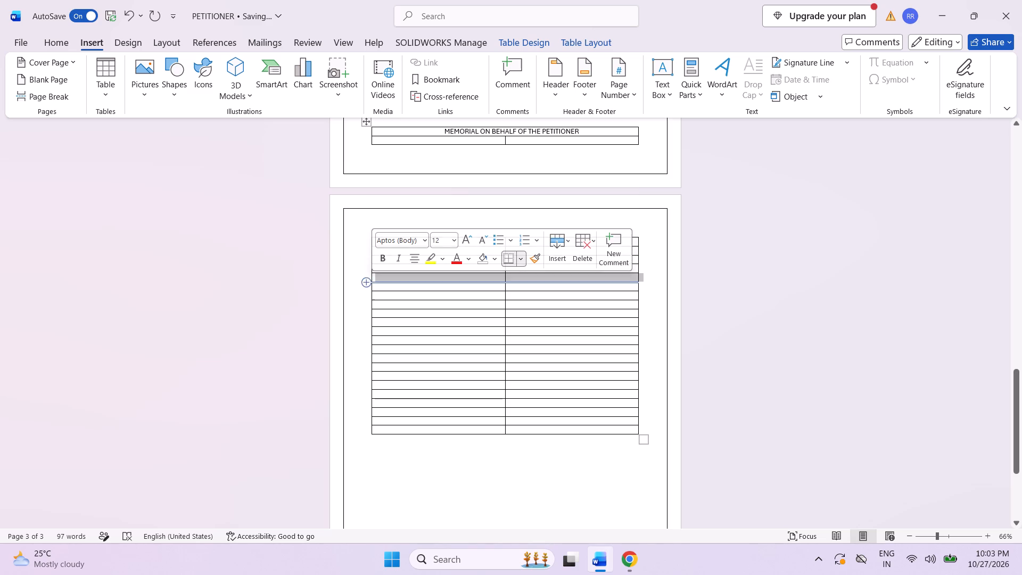
left_click(236, 266)
double_click(193, 324)
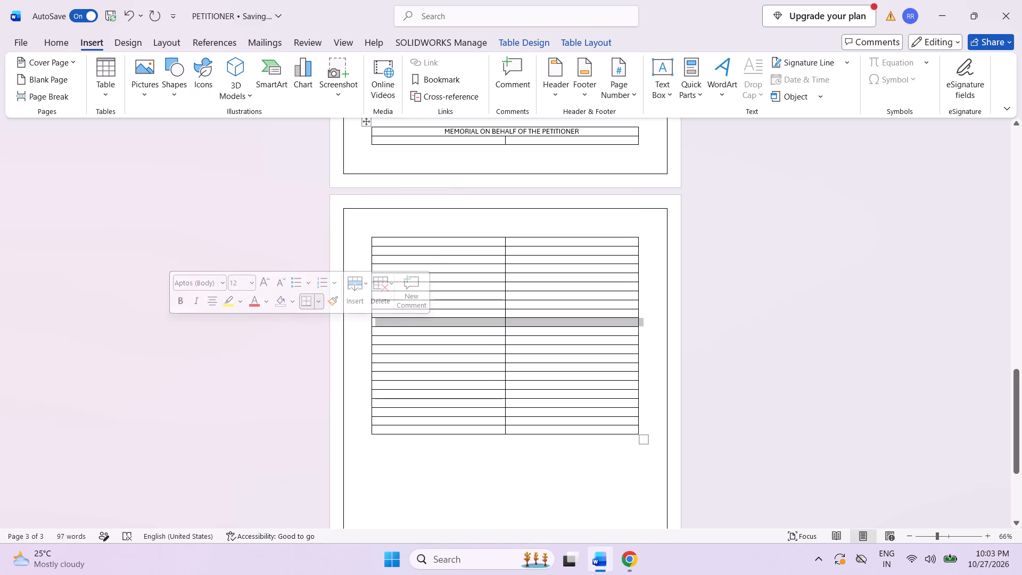
left_click(467, 462)
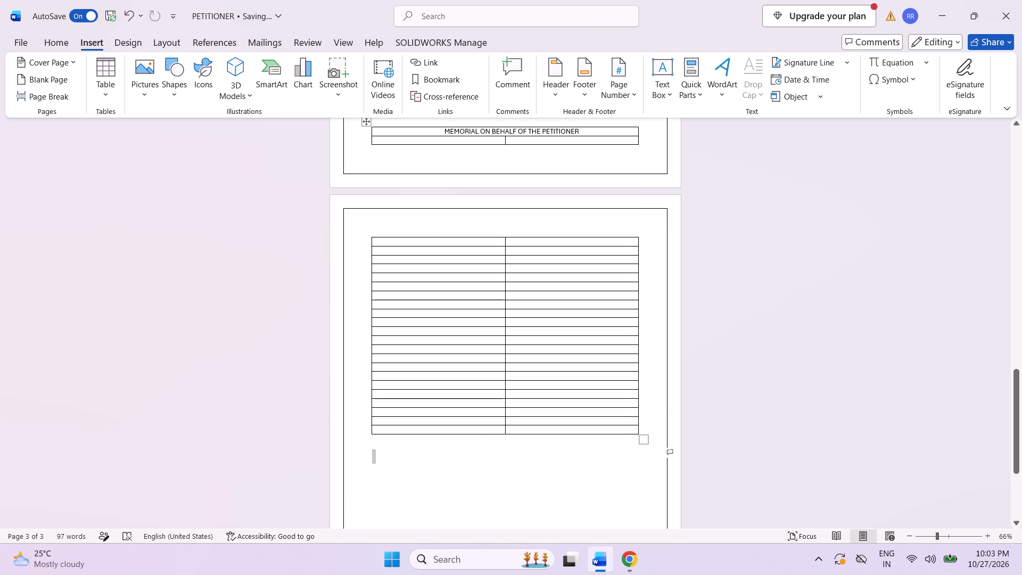
Enlarge the whole two-column table, making its rows taller and widening it slightly past the text margin on the third page.
left_click_drag(644, 442, 648, 499)
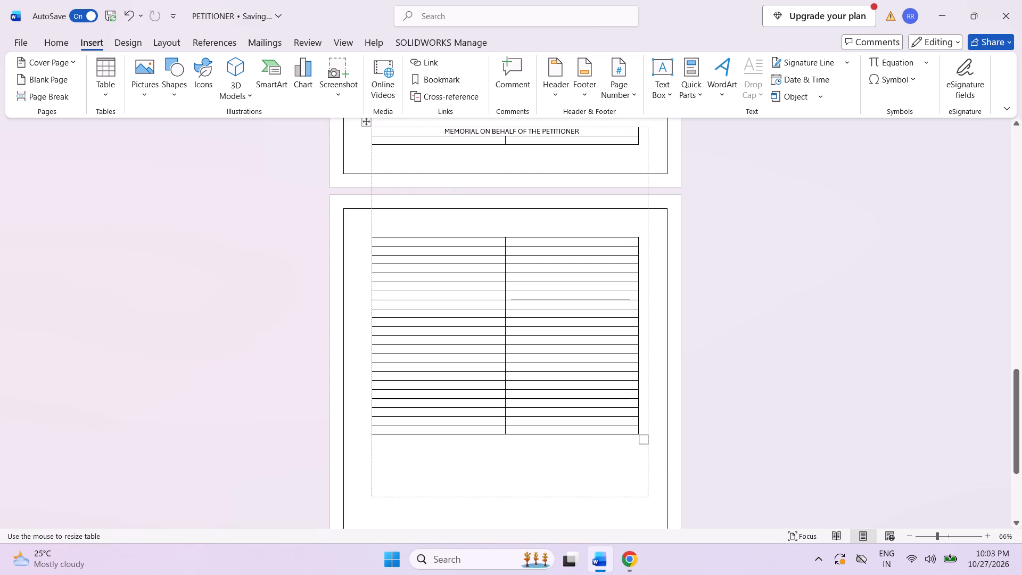
left_click_drag(648, 499, 650, 503)
scroll(629, 478, "up", 2)
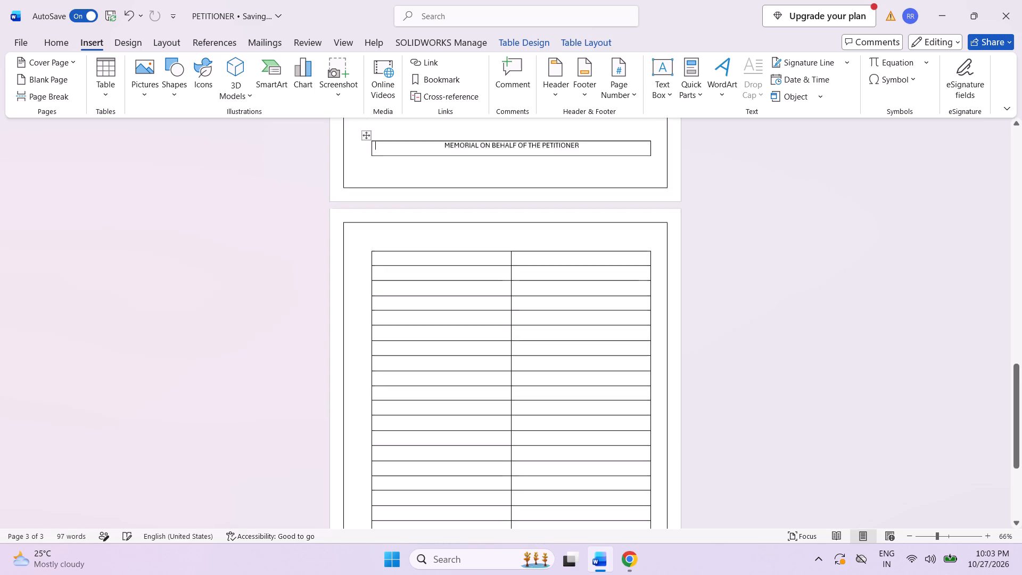
scroll(628, 478, "up", 11)
scroll(627, 484, "down", 15)
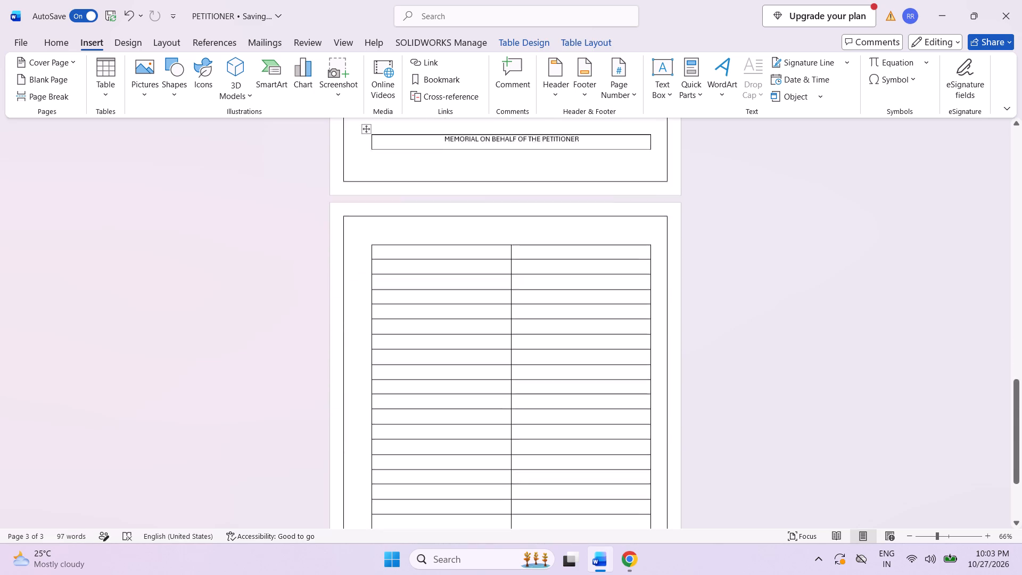
scroll(625, 484, "down", 12)
Stretch the two-column table's lower edge further toward the bottom of the third page, keeping its width nearly the same.
scroll(617, 481, "up", 1)
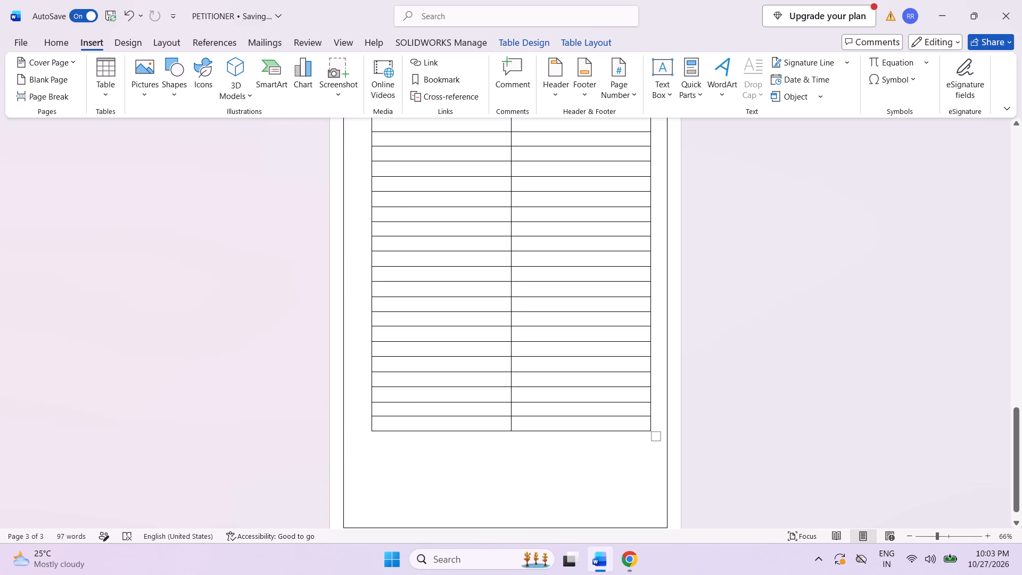
middle_click_drag(651, 437, 655, 454)
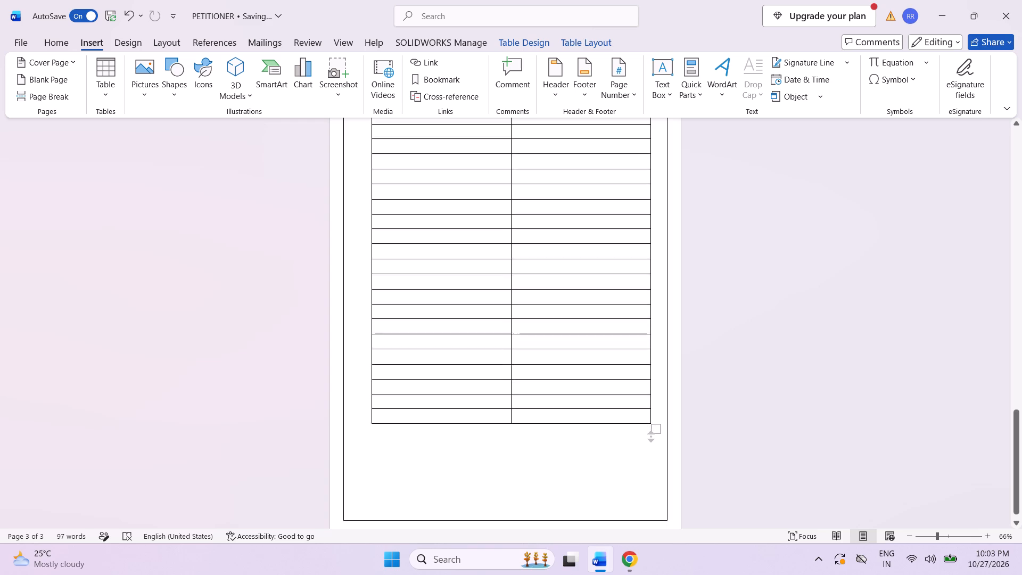
middle_click_drag(655, 454, 655, 455)
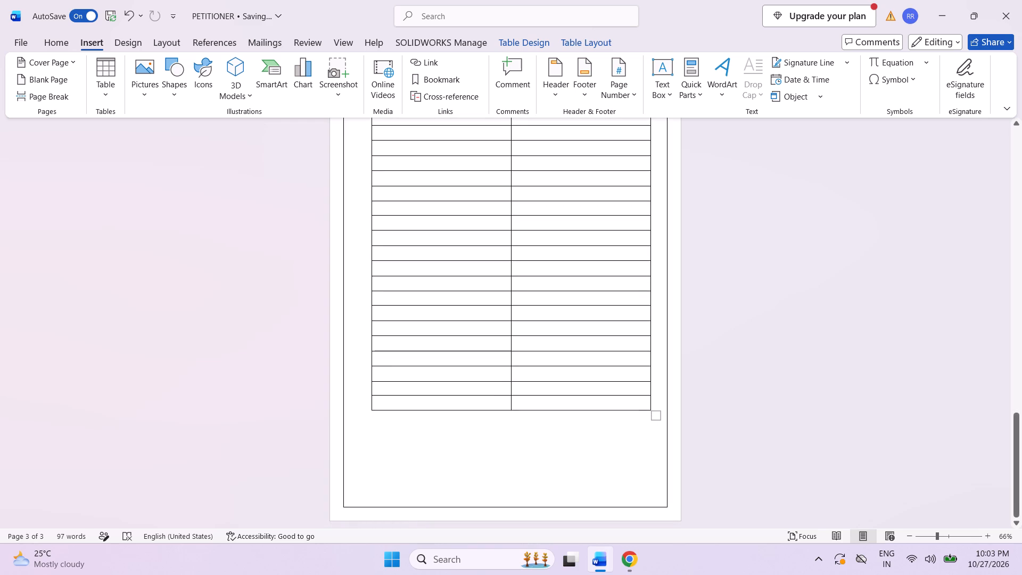
left_click_drag(655, 418, 656, 436)
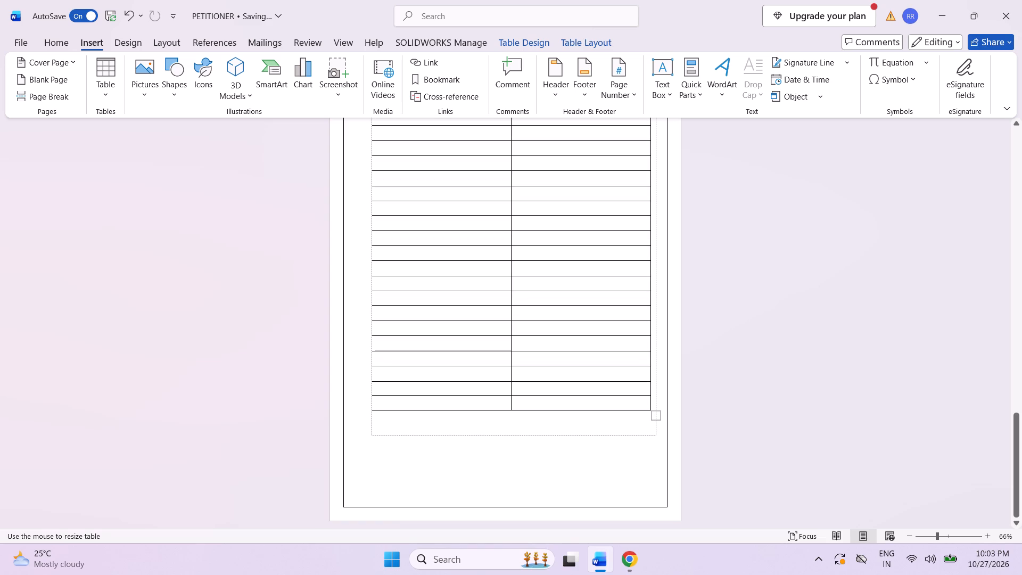
left_click_drag(656, 436, 657, 439)
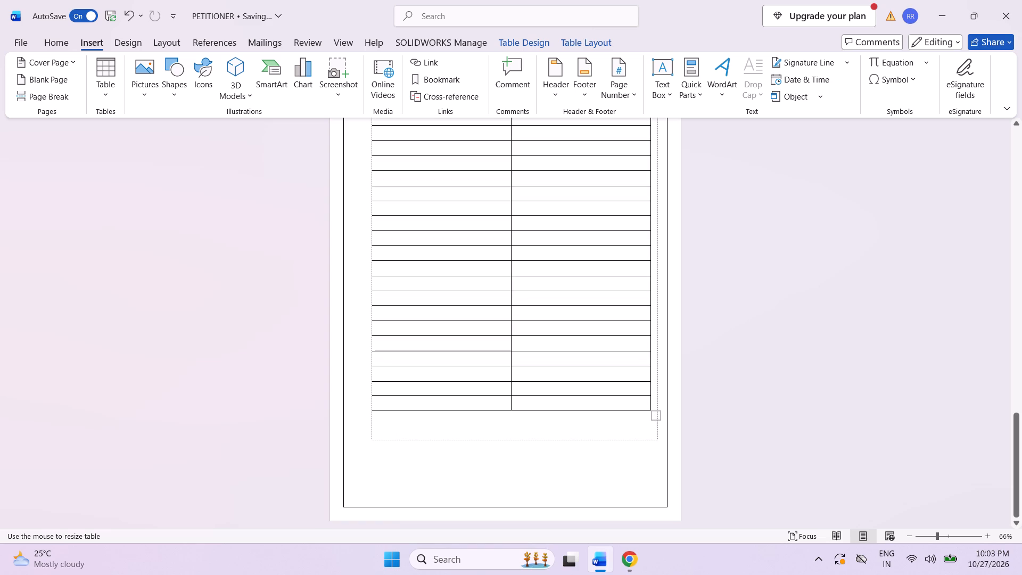
left_click_drag(657, 439, 655, 441)
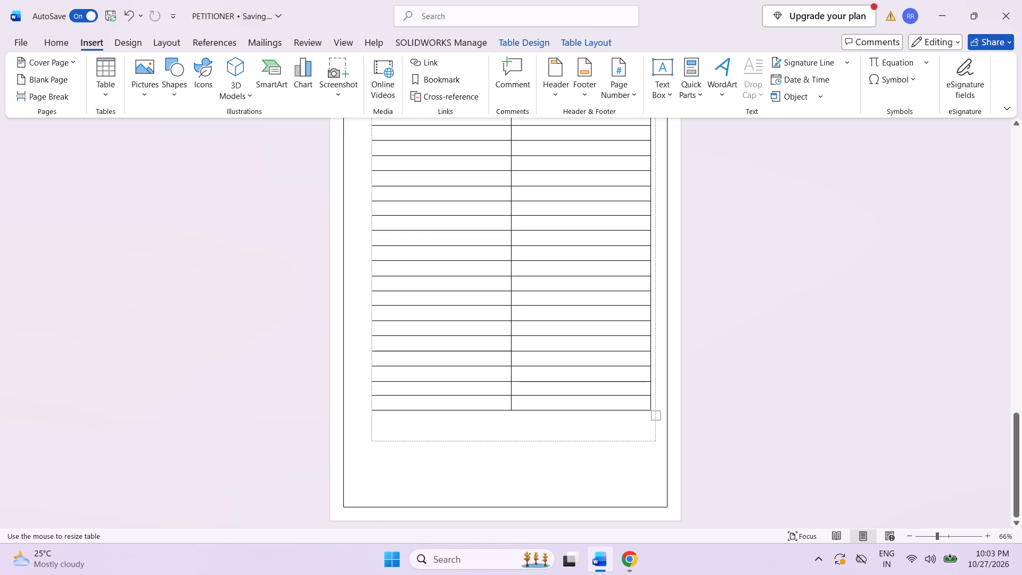
left_click_drag(655, 441, 651, 439)
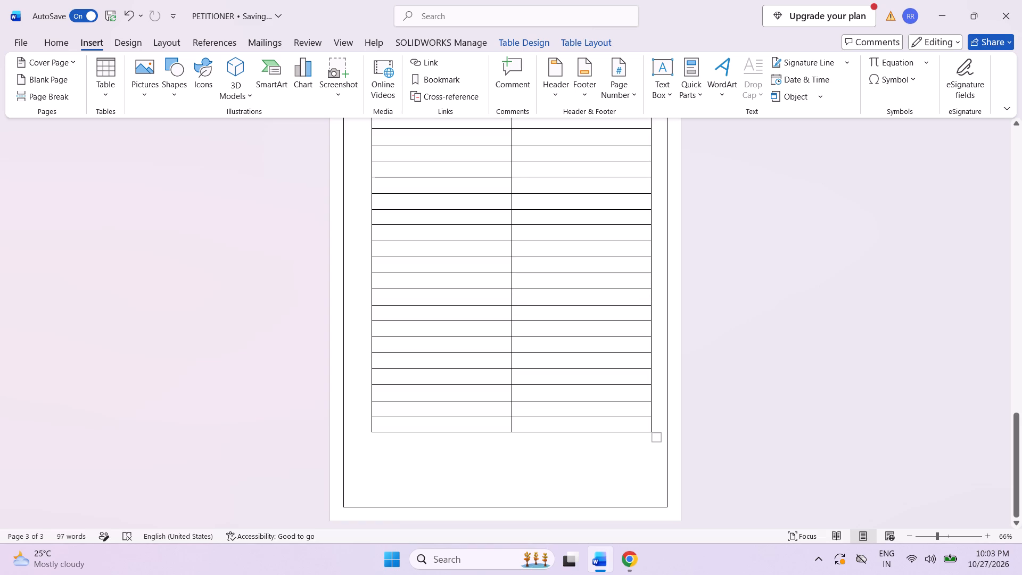
Insert another row below the third row of the table on the third page.
scroll(561, 315, "up", 8)
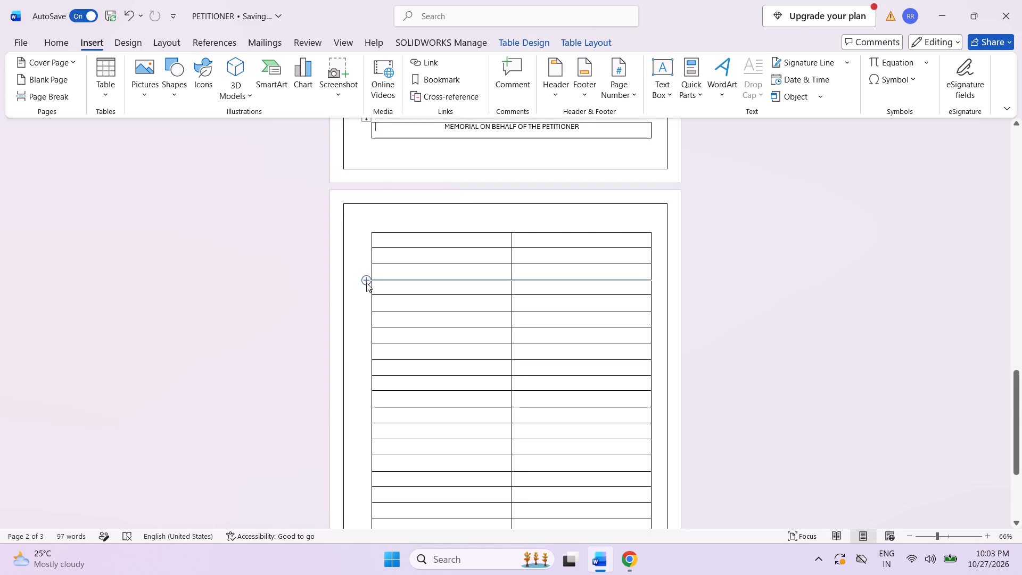
left_click(366, 283)
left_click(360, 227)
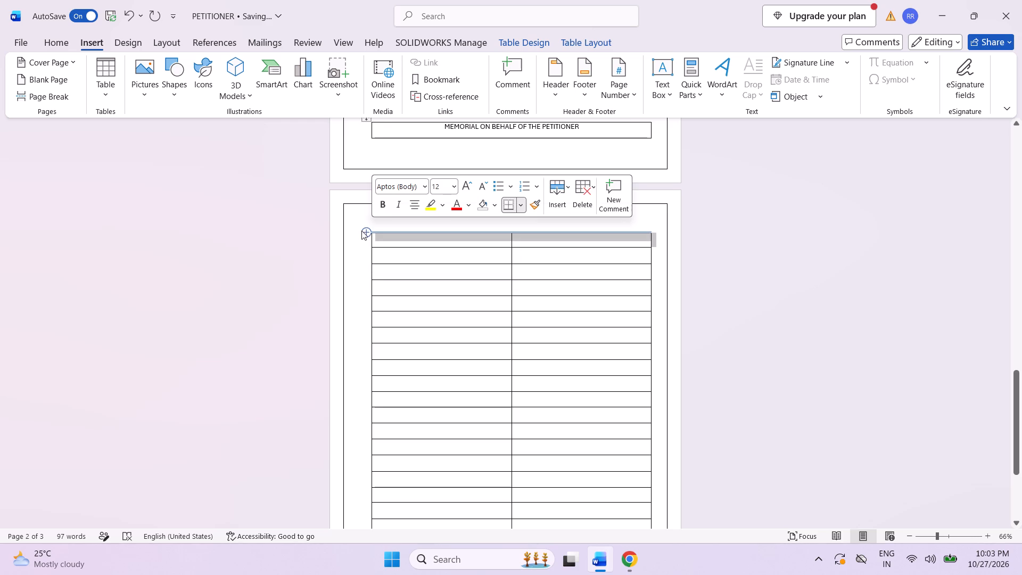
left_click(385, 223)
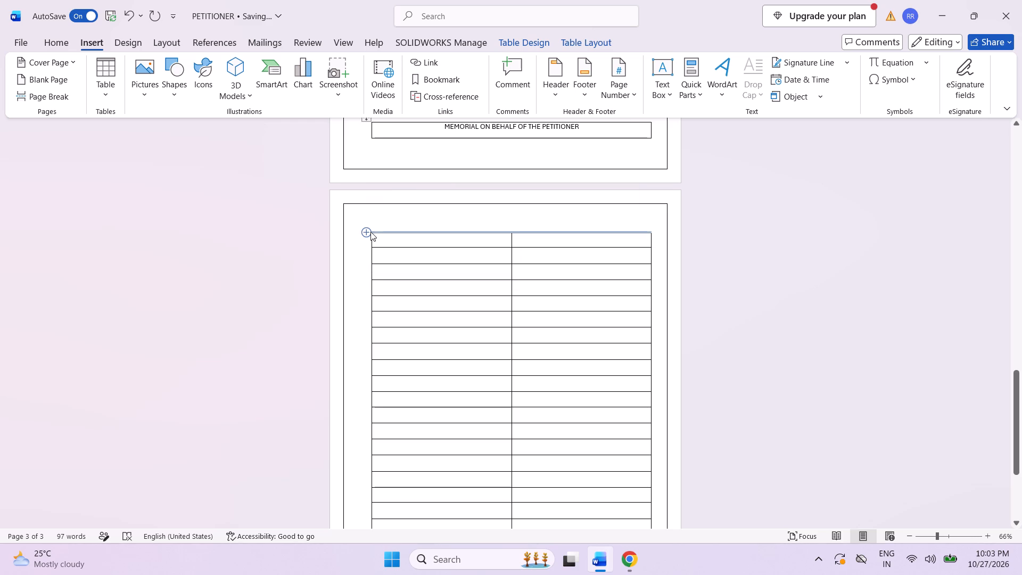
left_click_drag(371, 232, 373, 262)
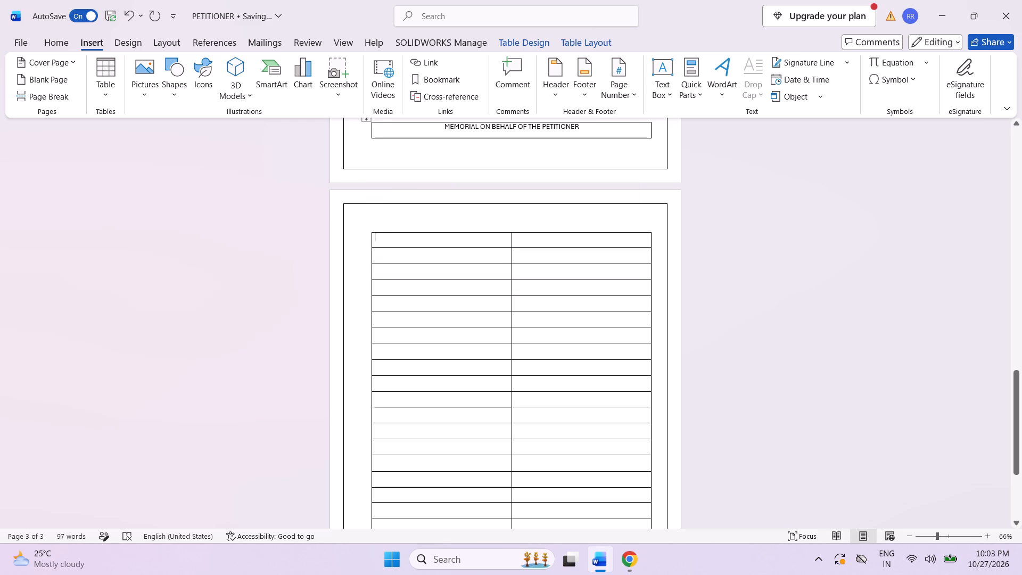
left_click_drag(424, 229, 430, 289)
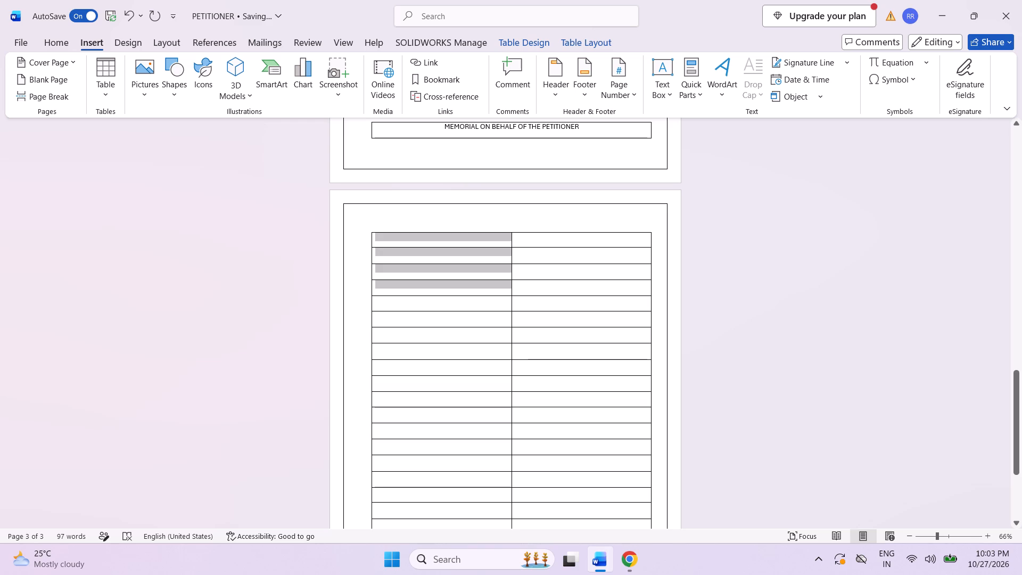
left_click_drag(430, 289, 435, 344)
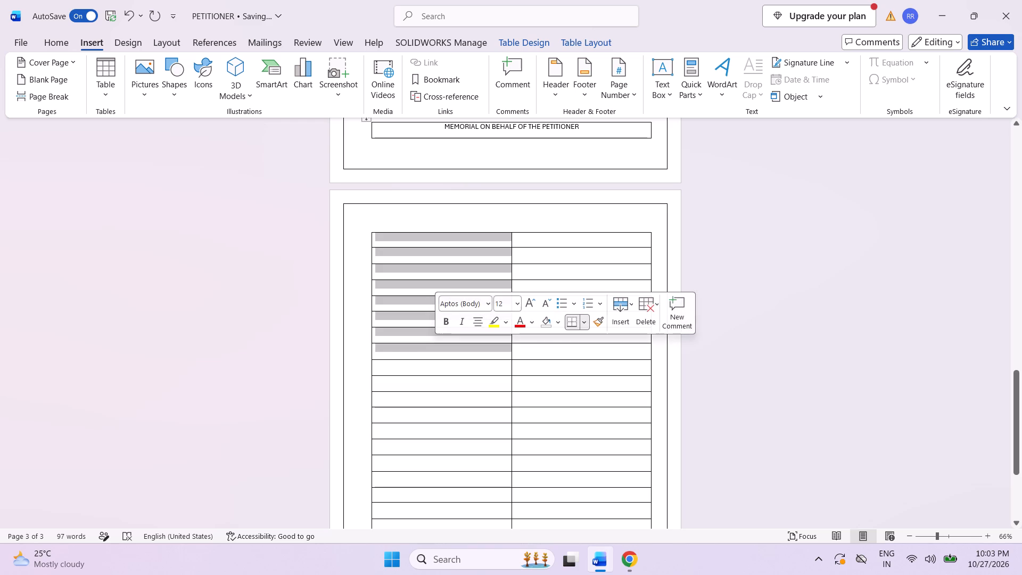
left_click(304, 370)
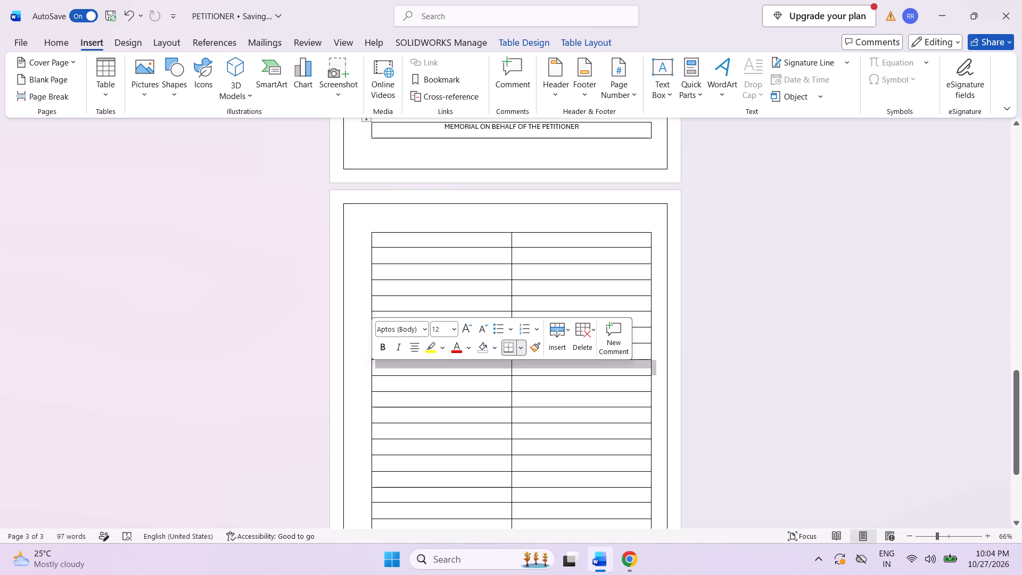
Insert a new row above the first row of the two-column table on the third page.
left_click(421, 220)
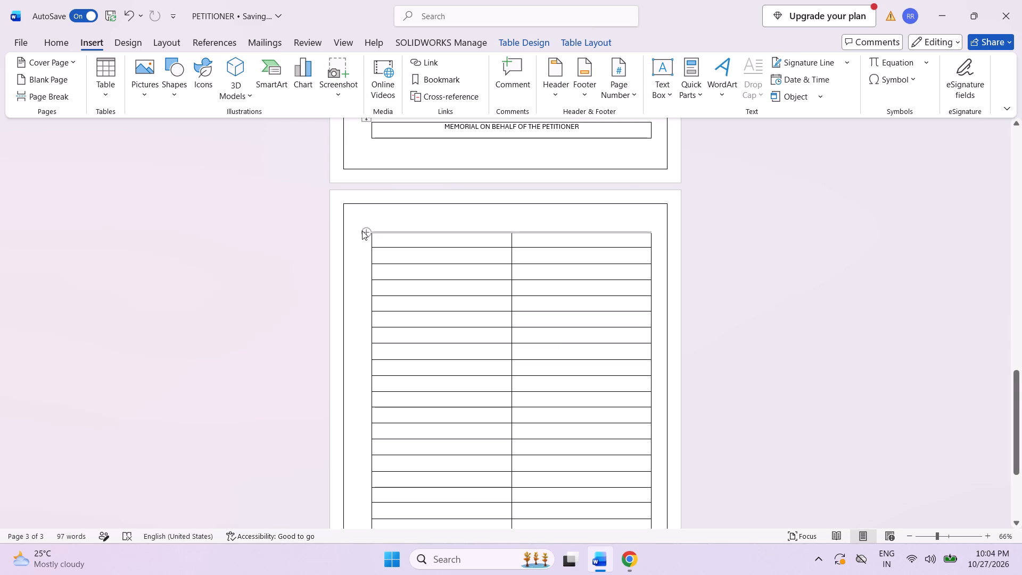
left_click(362, 231)
left_click_drag(366, 231, 373, 252)
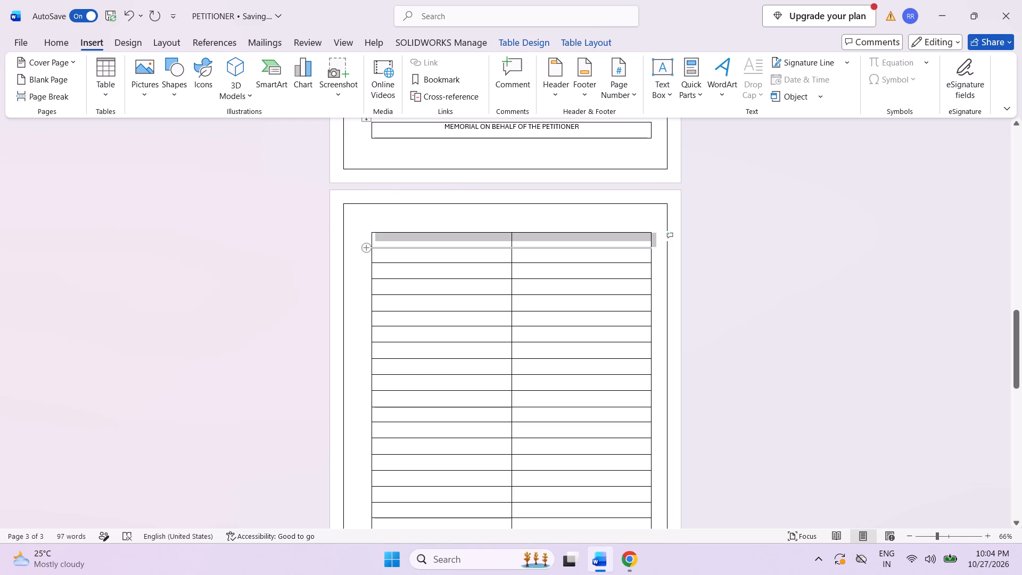
left_click_drag(373, 252, 367, 259)
left_click_drag(367, 259, 371, 295)
left_click(370, 293)
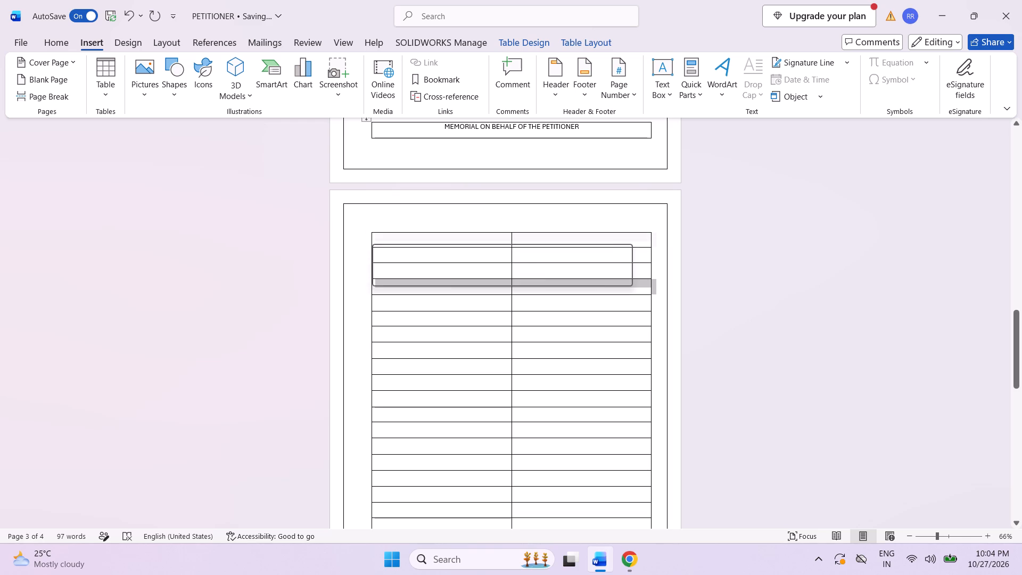
Shift the two-column table's left border slightly outward toward the page border, widening the first column.
left_click(375, 308)
left_click_drag(372, 311, 403, 337)
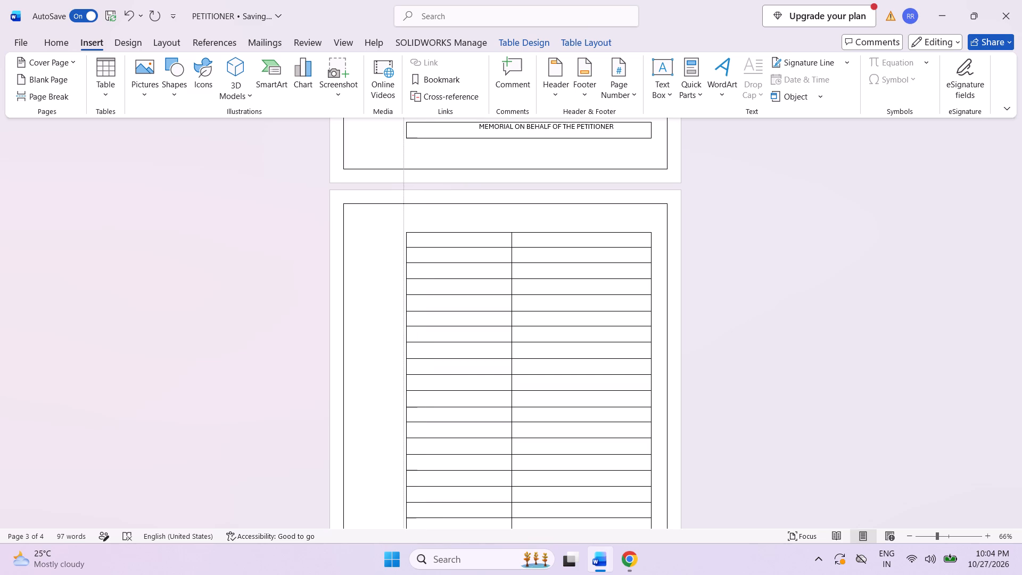
left_click_drag(403, 337, 377, 406)
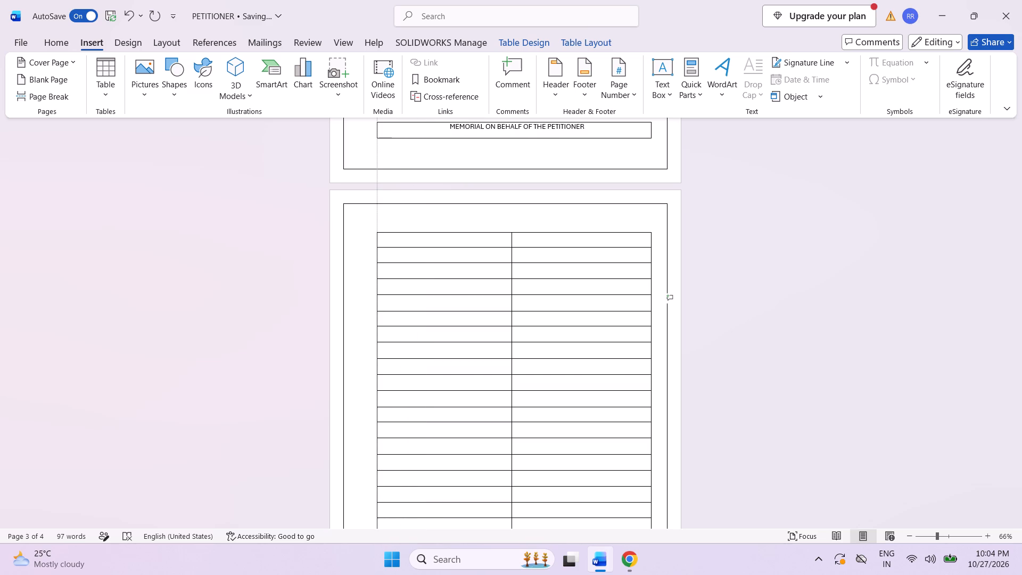
left_click_drag(377, 406, 367, 407)
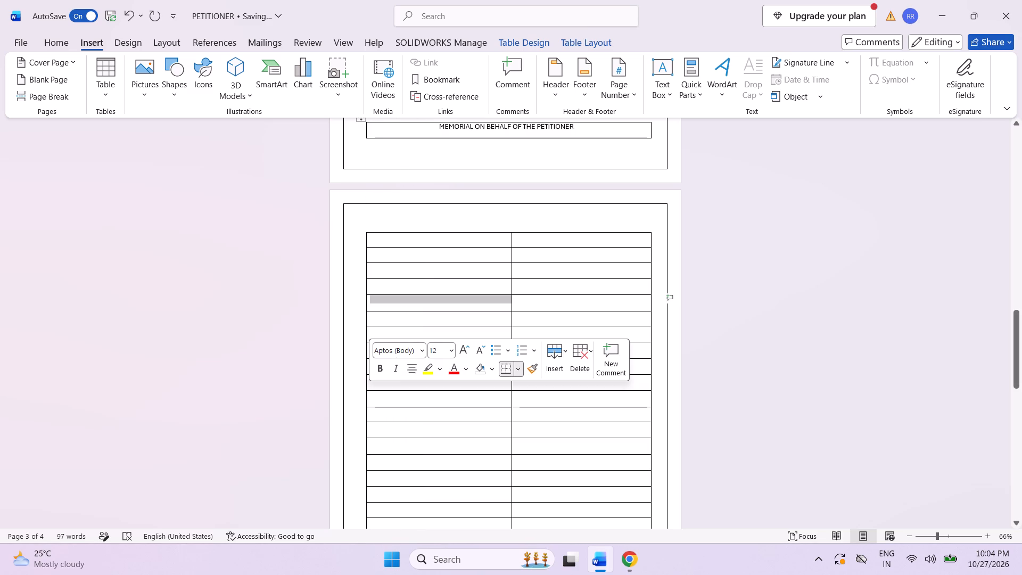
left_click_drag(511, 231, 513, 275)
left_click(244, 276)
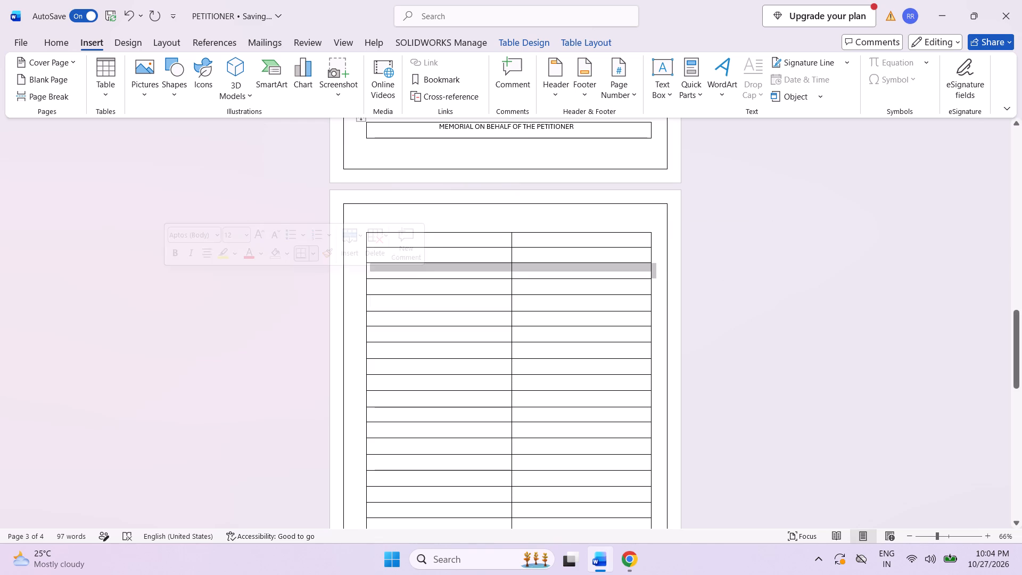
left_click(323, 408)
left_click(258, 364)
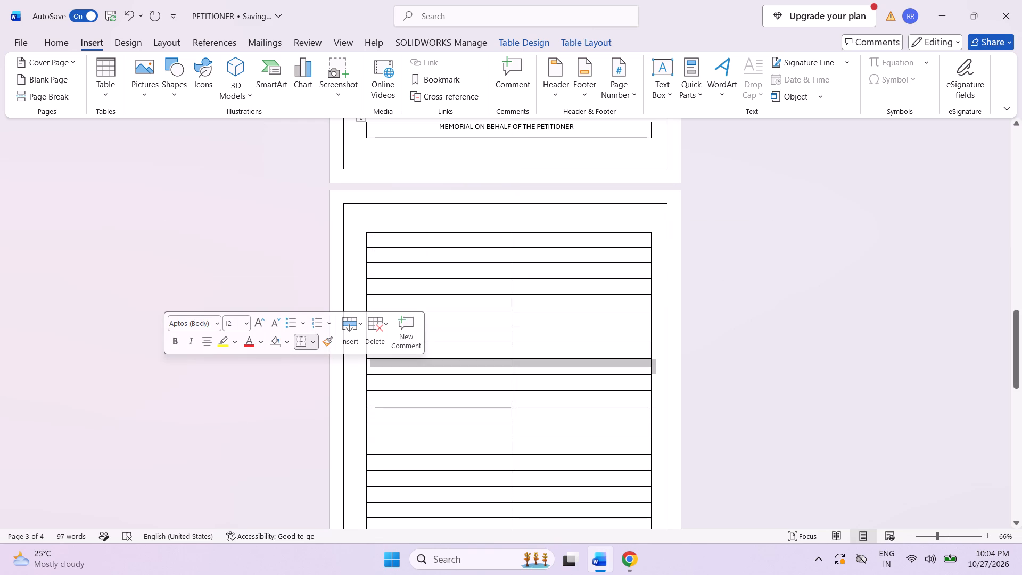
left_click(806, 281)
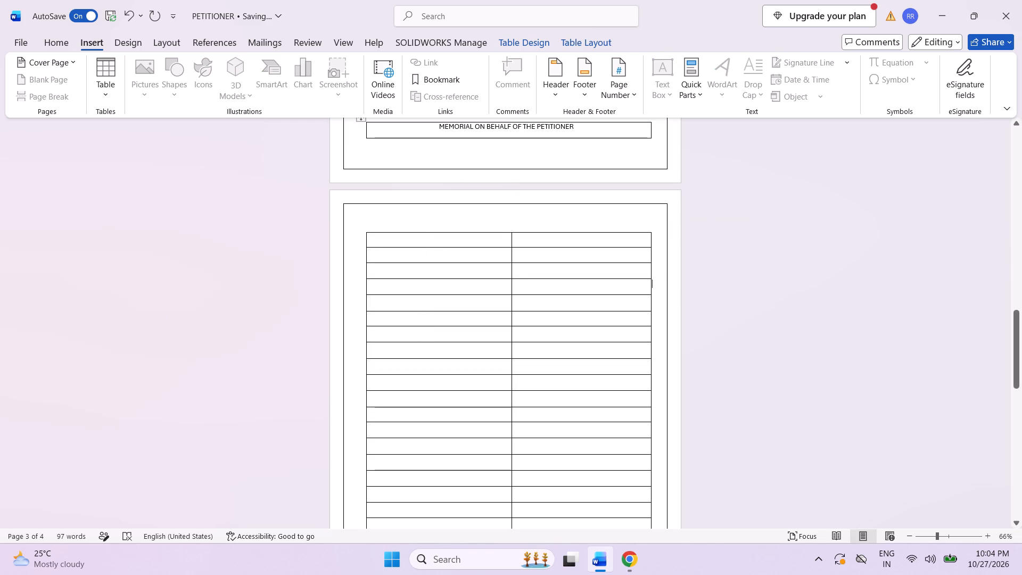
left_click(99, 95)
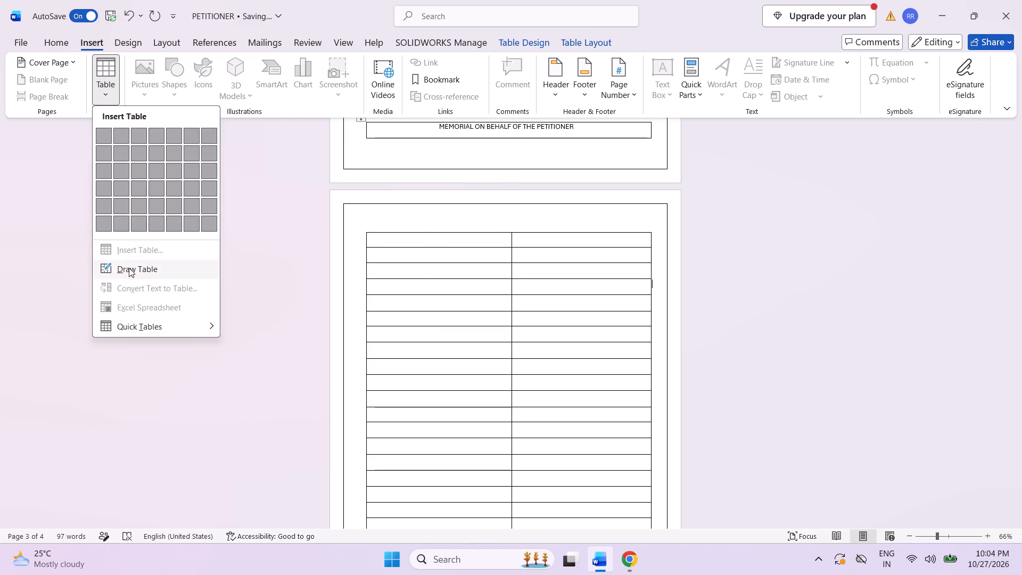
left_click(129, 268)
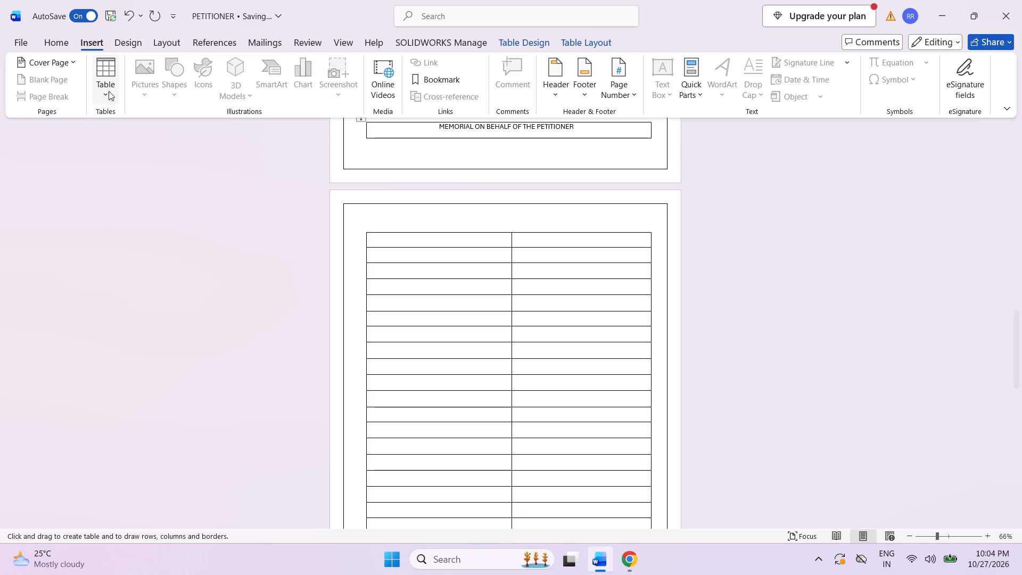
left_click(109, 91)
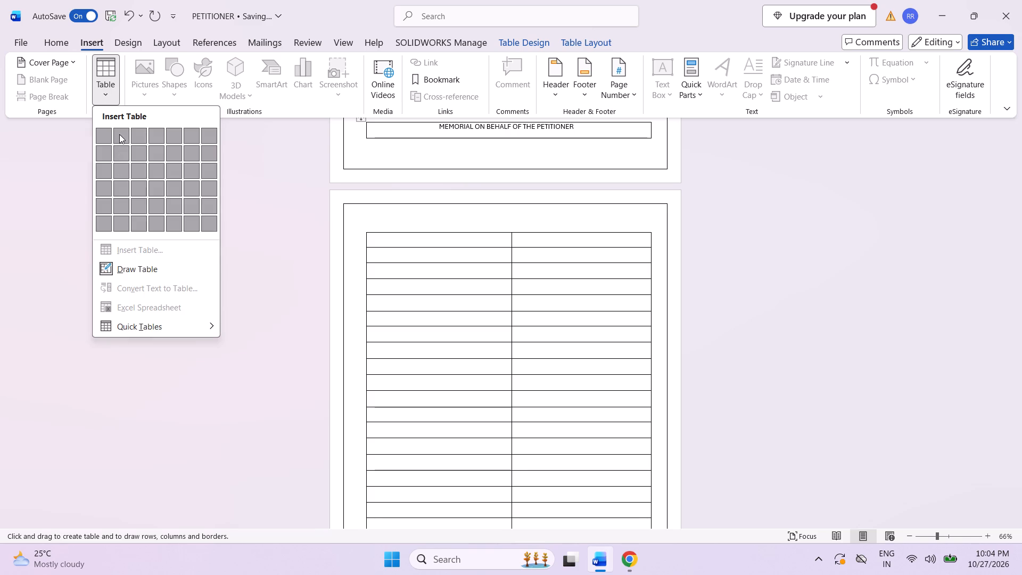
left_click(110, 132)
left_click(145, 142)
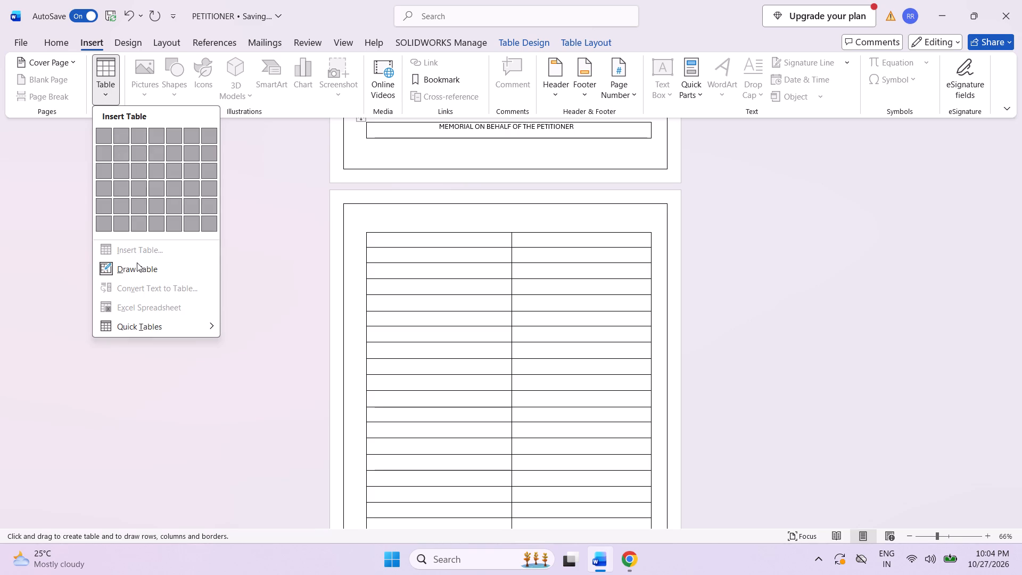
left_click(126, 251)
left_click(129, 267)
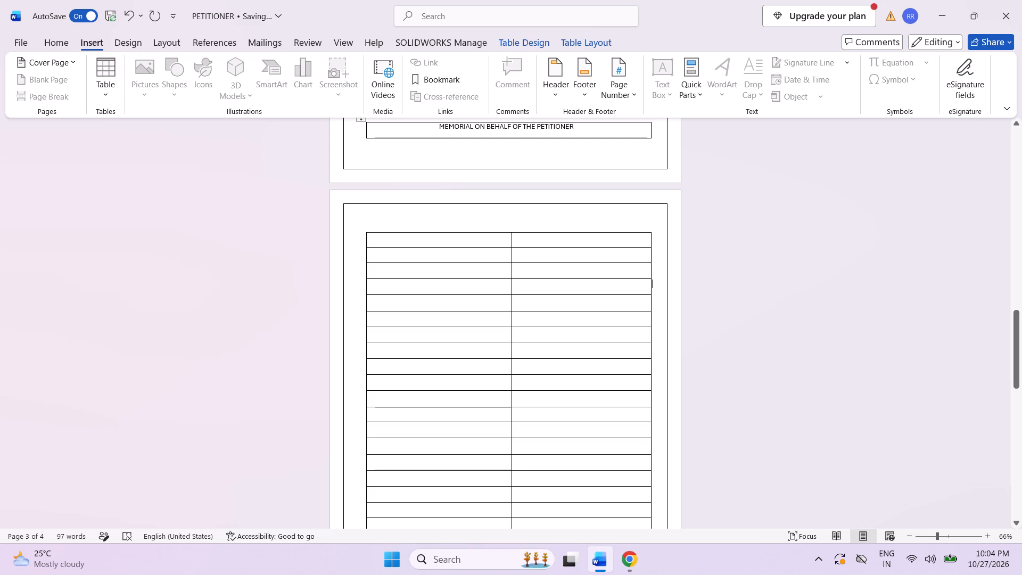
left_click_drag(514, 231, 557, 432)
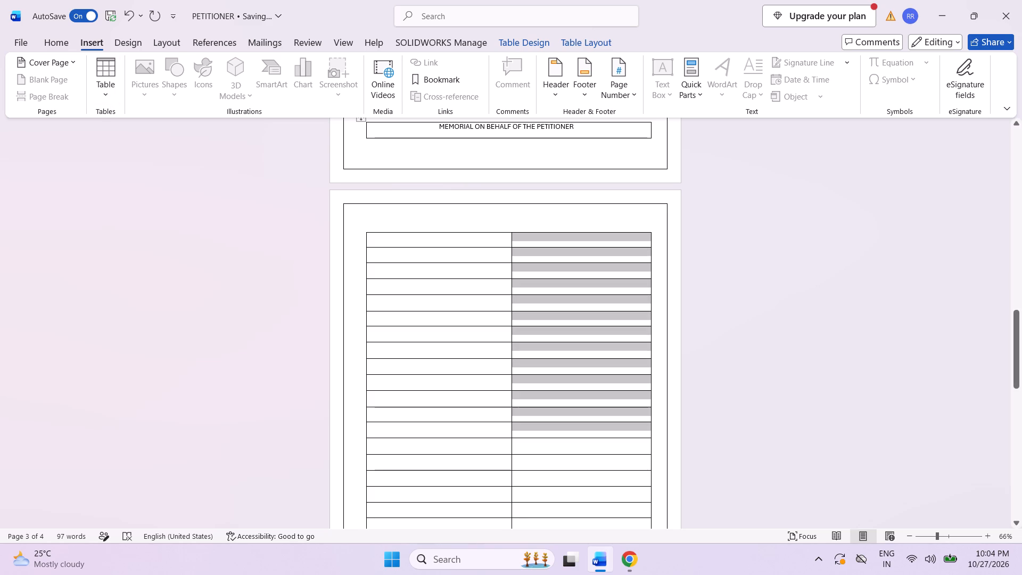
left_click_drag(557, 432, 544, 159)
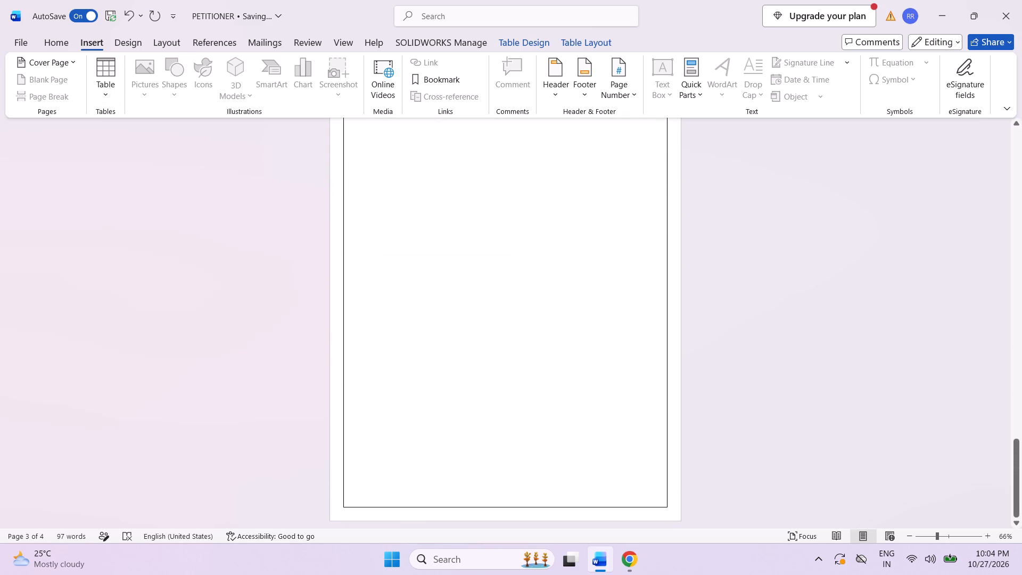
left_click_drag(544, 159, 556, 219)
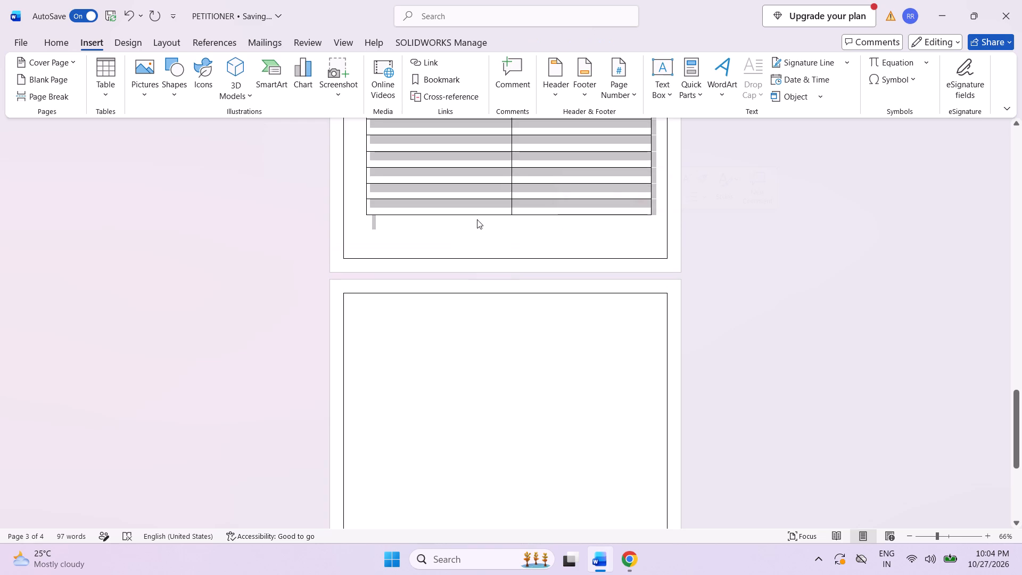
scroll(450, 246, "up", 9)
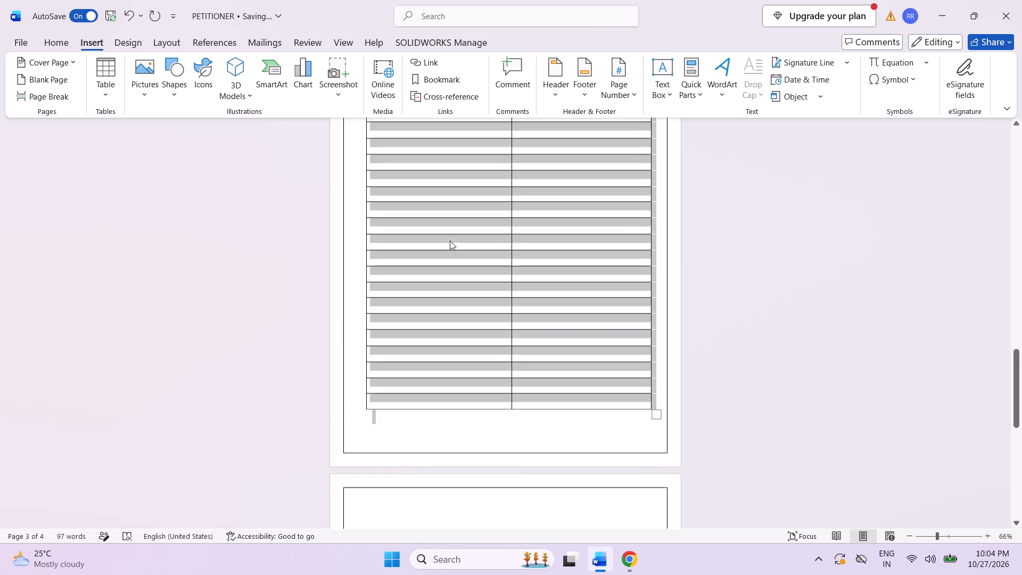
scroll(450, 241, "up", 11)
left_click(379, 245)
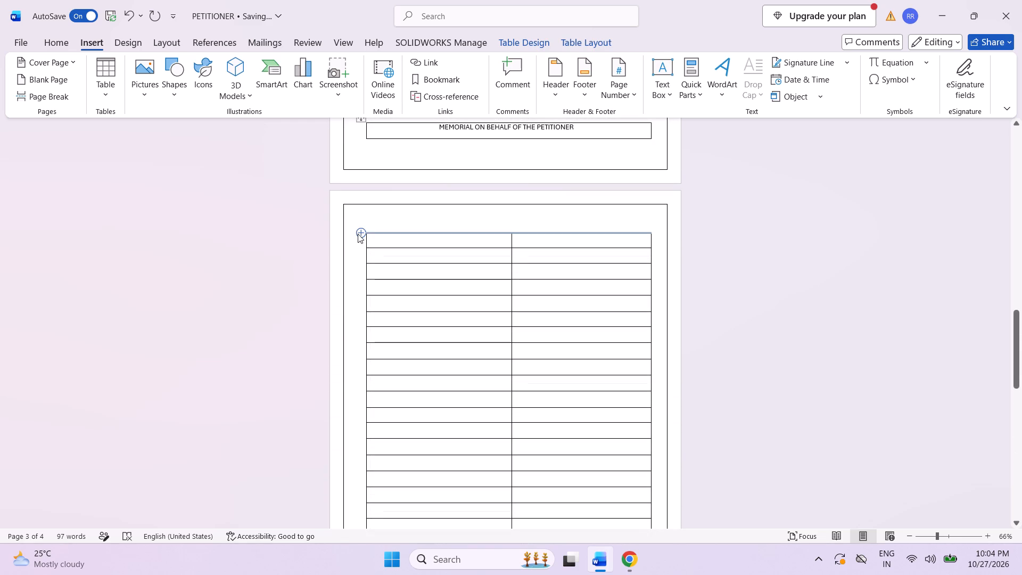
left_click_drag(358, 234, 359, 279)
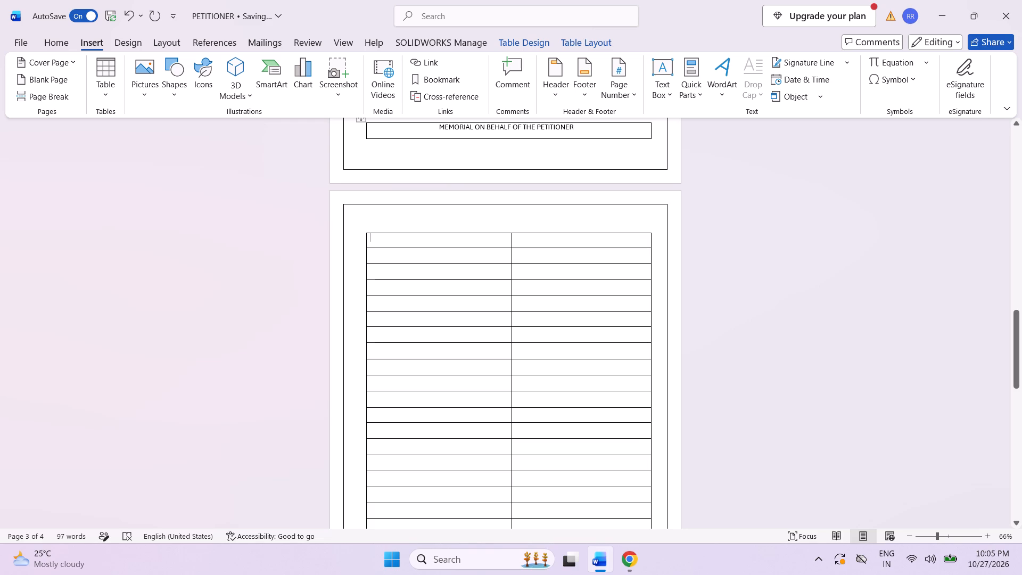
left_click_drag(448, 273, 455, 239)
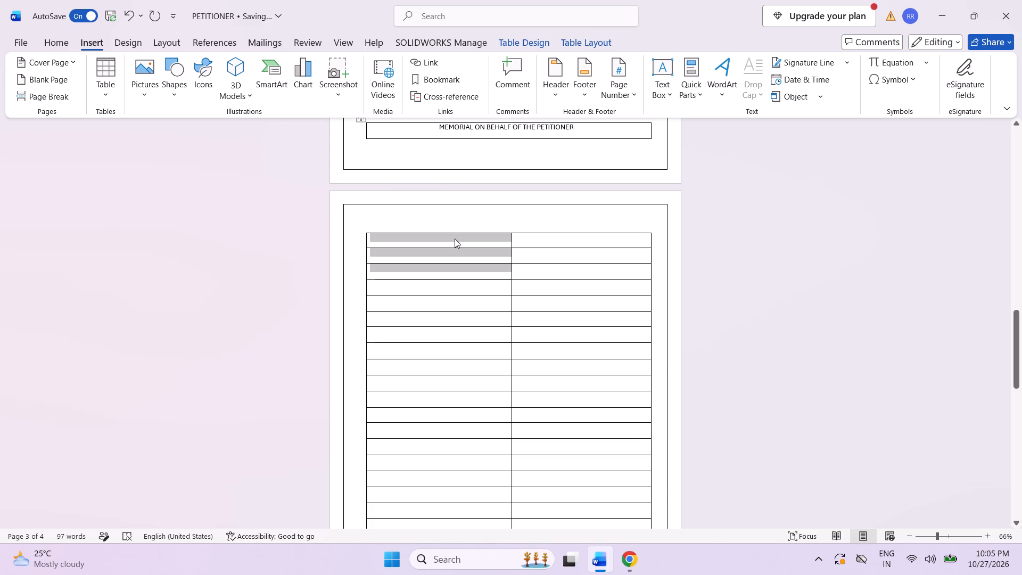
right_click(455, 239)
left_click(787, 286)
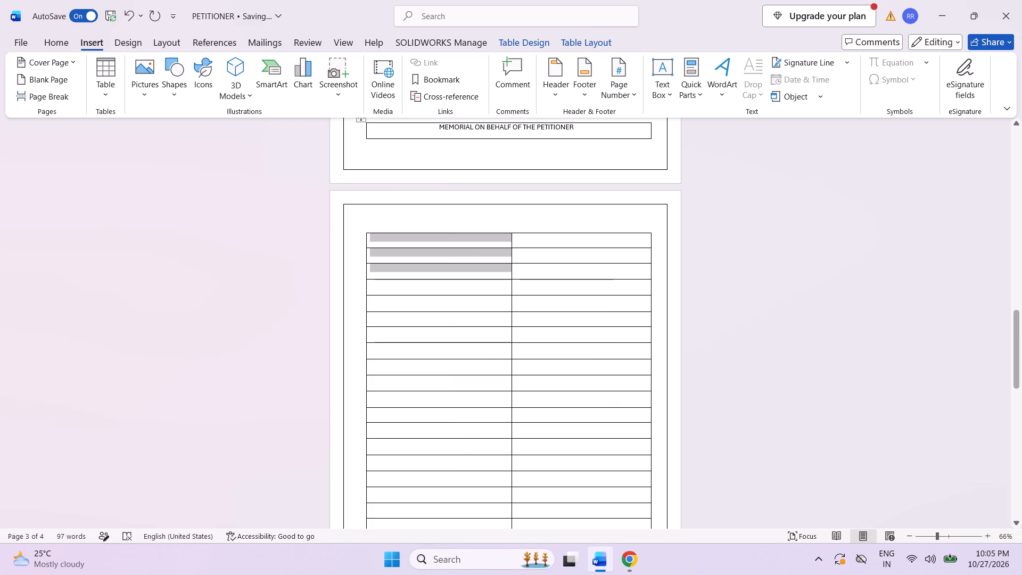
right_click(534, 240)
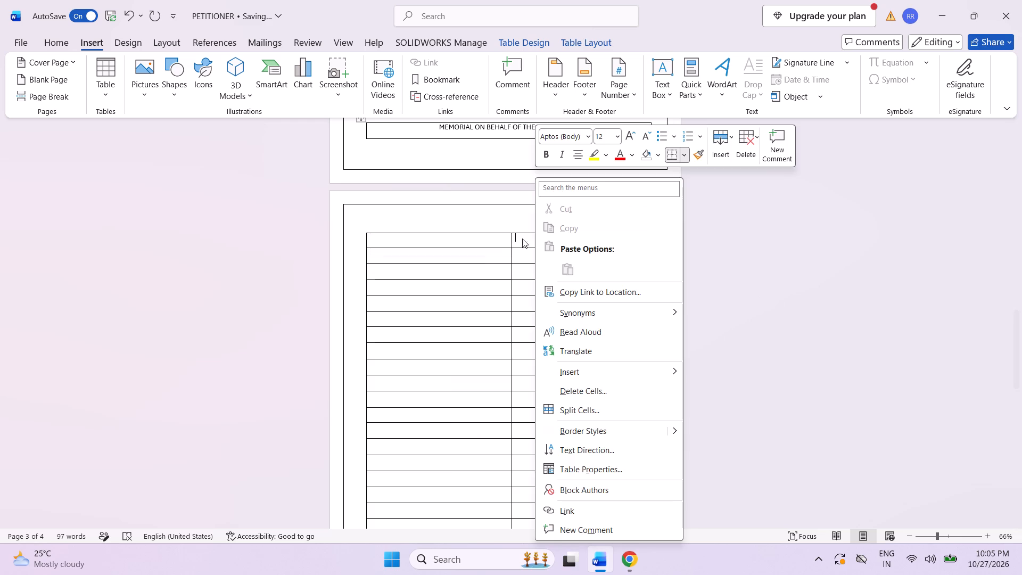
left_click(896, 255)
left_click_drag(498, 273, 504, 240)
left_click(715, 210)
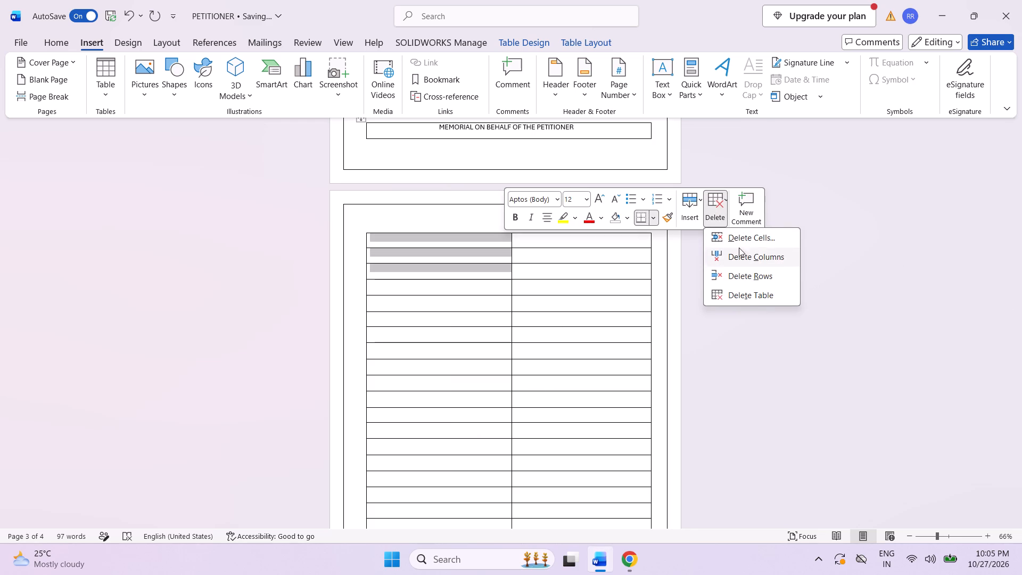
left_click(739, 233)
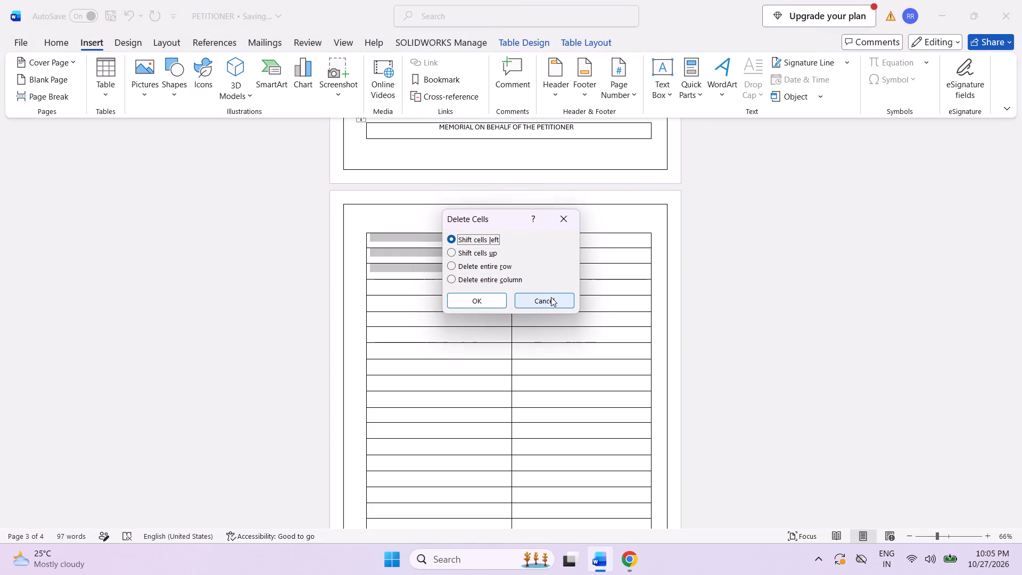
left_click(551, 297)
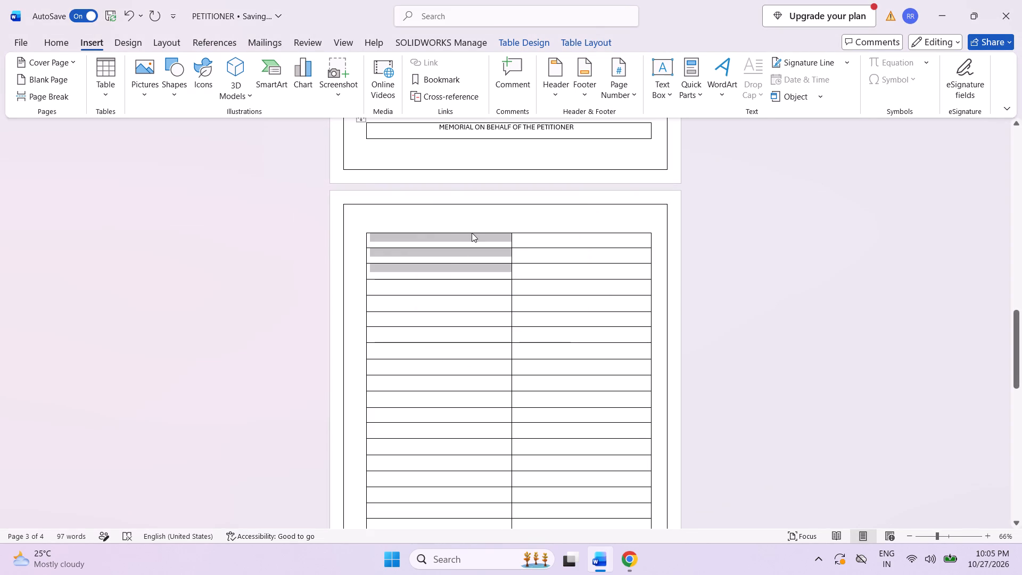
Delete the entire two-column table on the third page, including its attached MEMORIAL ON BEHALF OF THE PETITIONER row on the second page.
left_click(269, 264)
left_click(269, 281)
left_click_drag(308, 297, 306, 304)
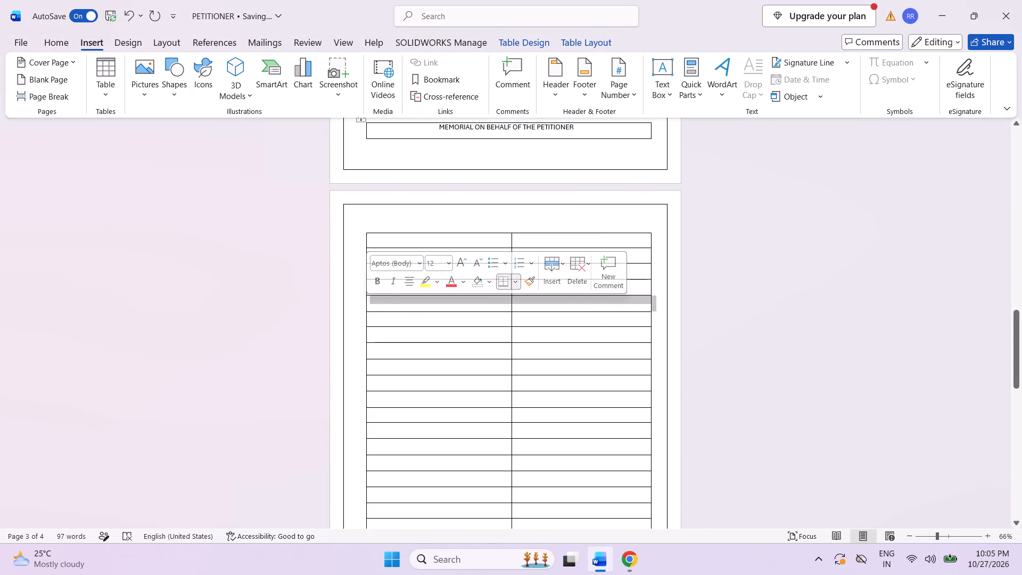
left_click(287, 325)
left_click(195, 306)
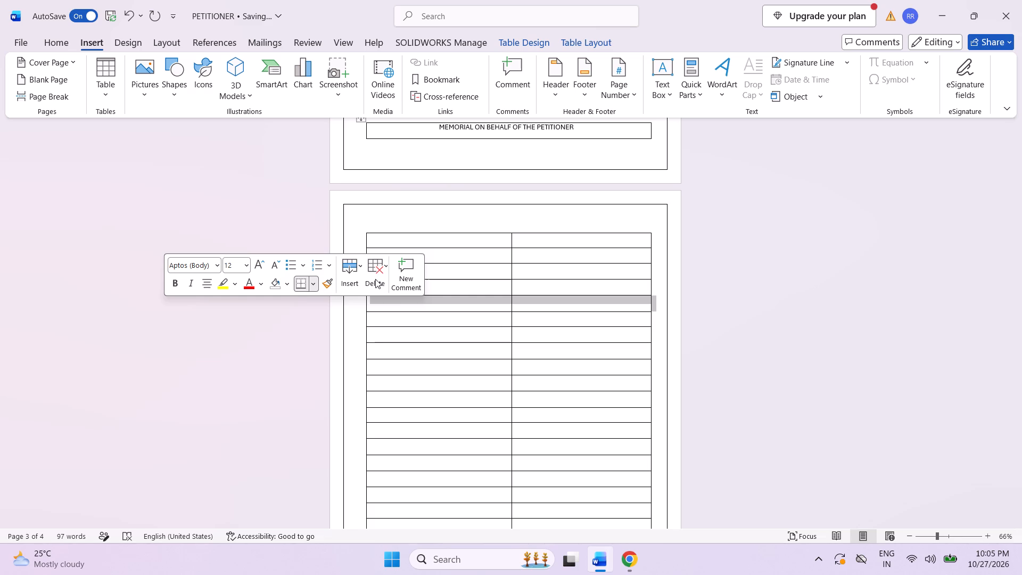
left_click(248, 209)
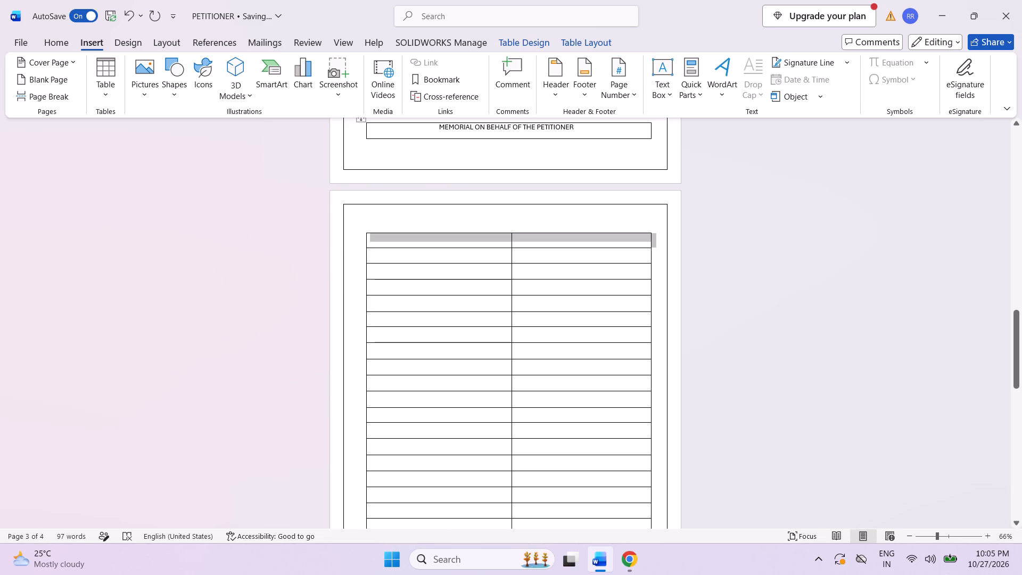
right_click(446, 247)
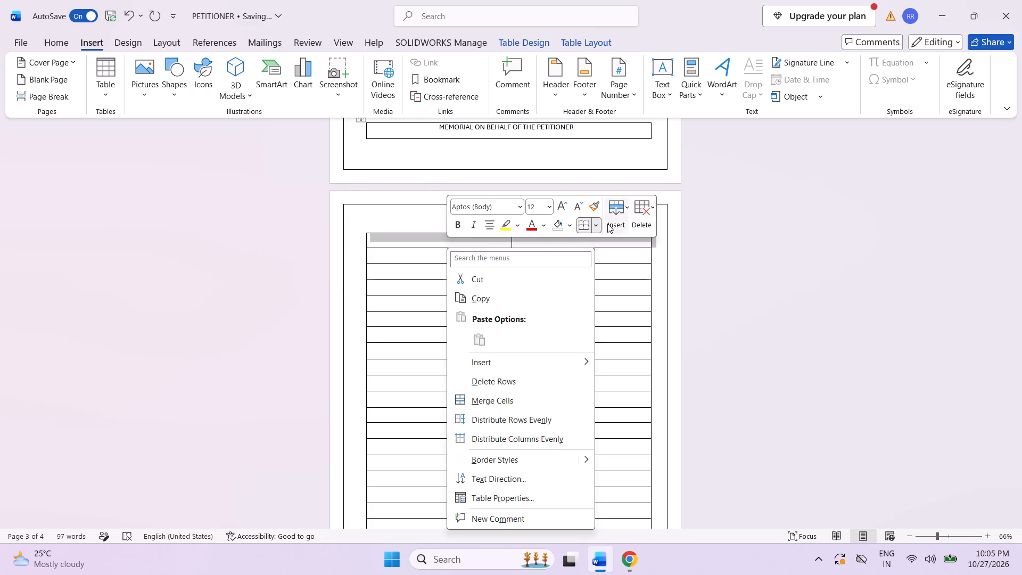
left_click(645, 219)
left_click(683, 300)
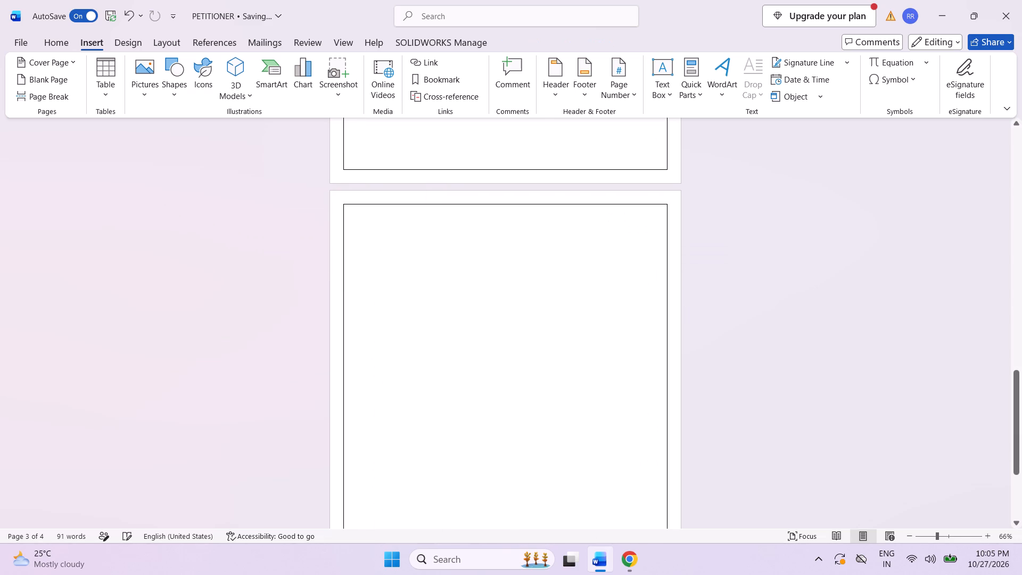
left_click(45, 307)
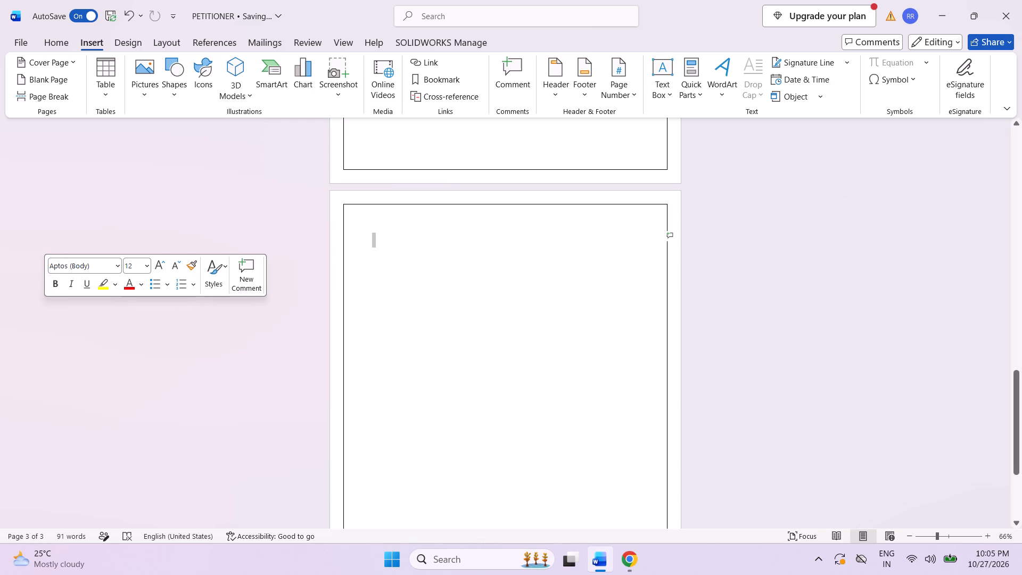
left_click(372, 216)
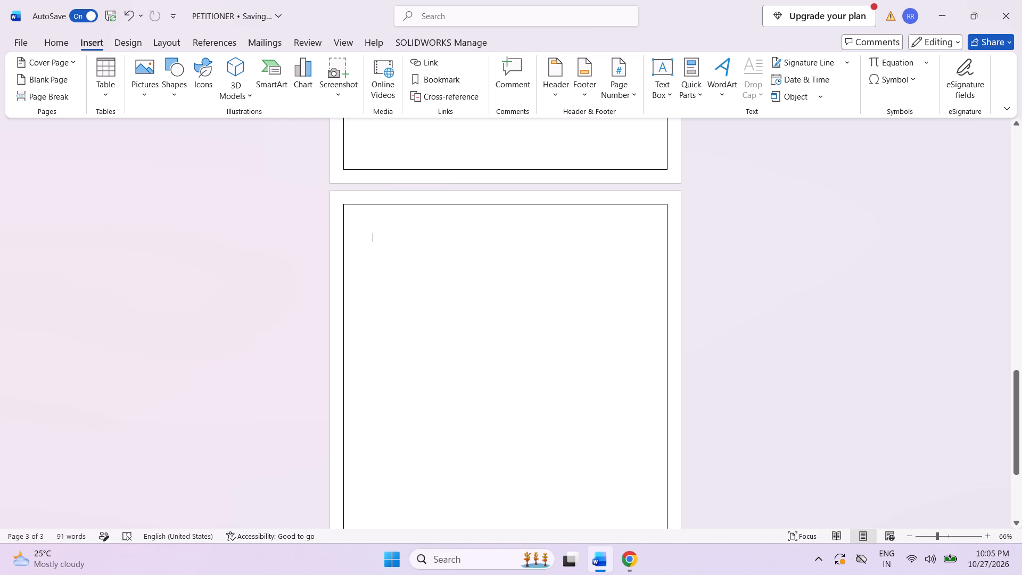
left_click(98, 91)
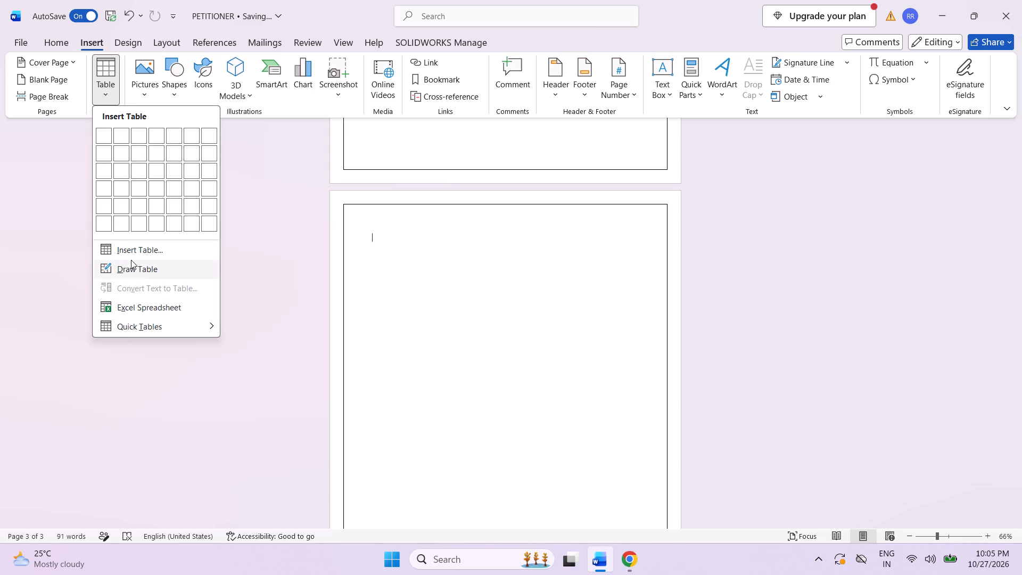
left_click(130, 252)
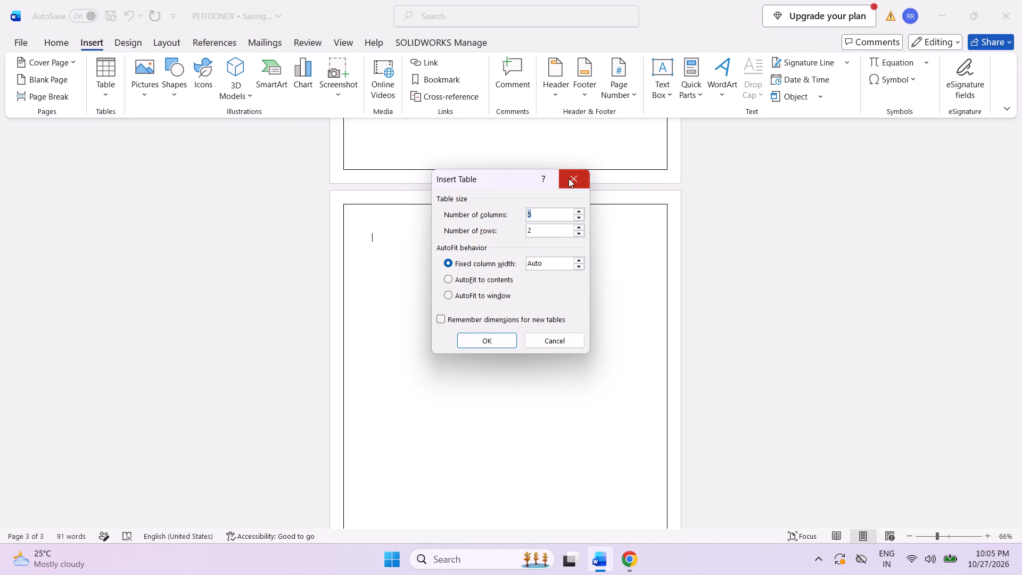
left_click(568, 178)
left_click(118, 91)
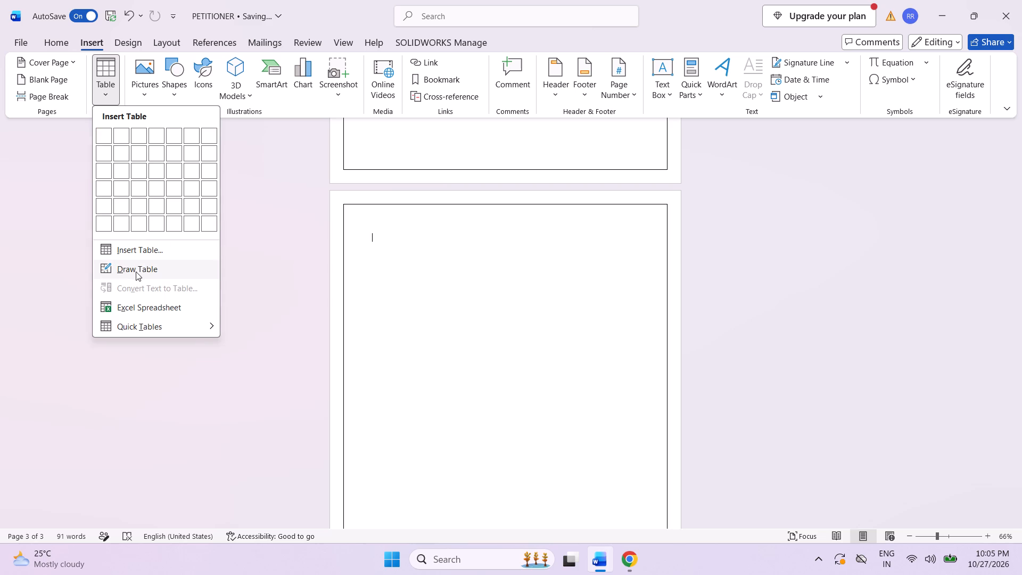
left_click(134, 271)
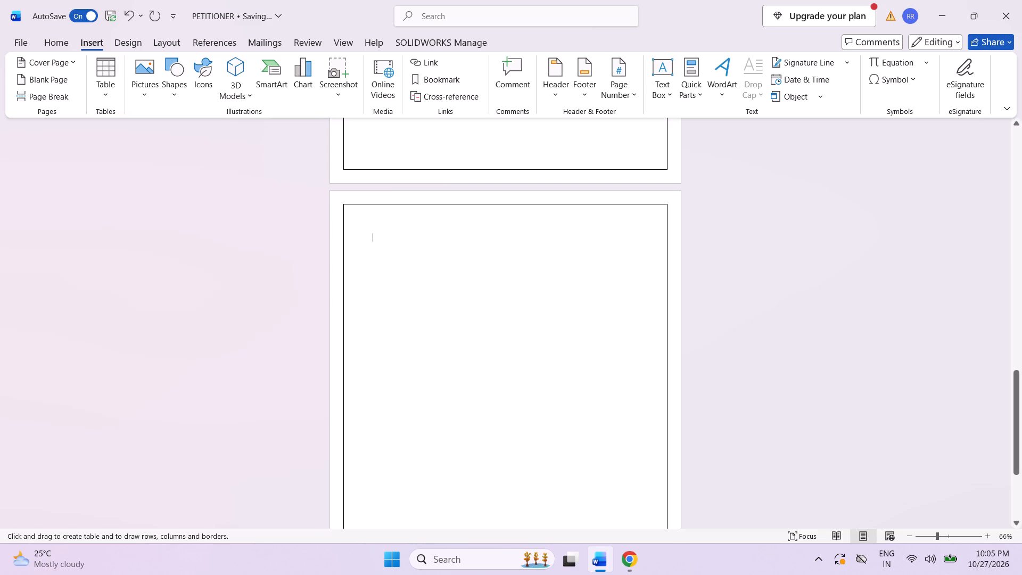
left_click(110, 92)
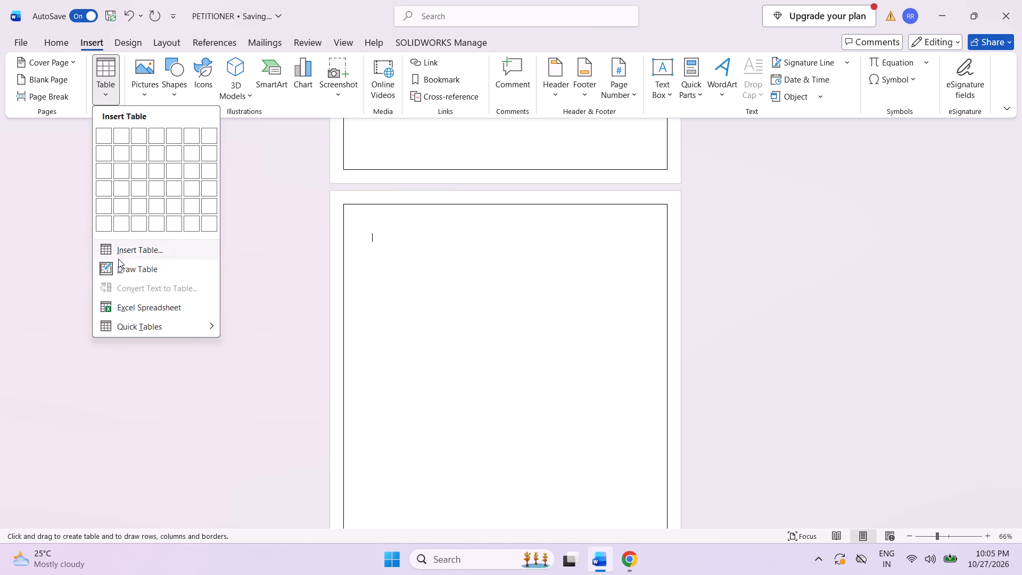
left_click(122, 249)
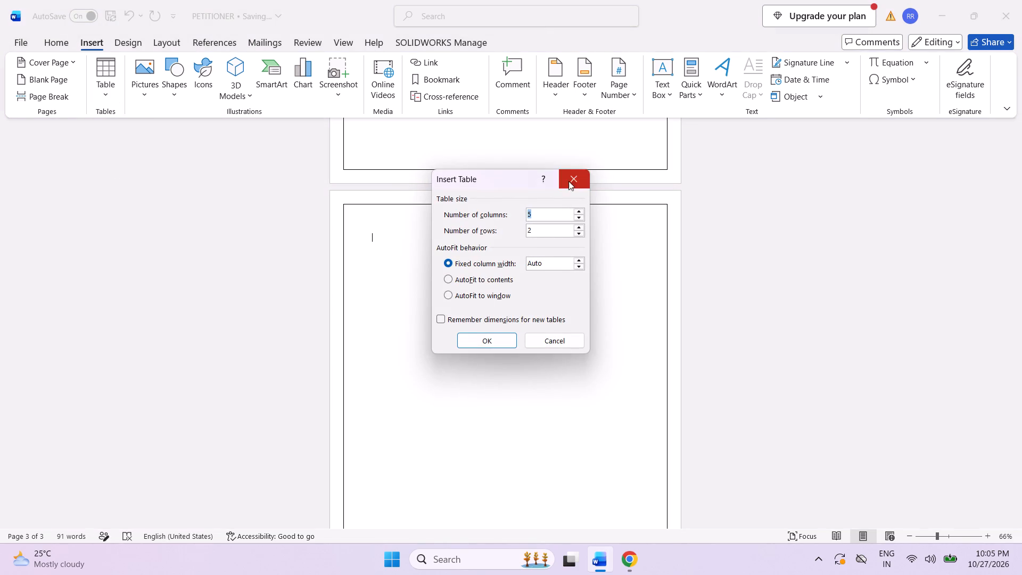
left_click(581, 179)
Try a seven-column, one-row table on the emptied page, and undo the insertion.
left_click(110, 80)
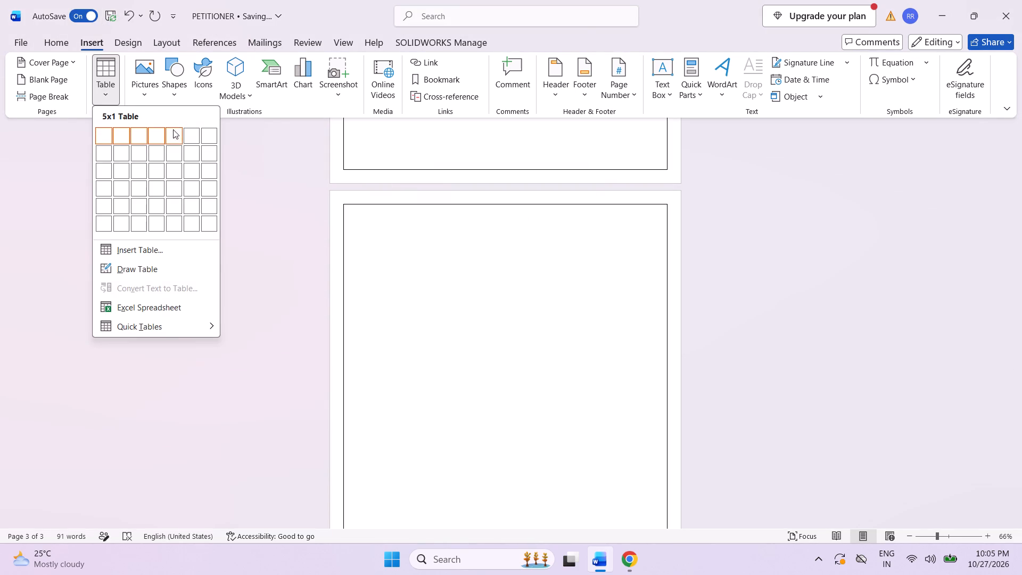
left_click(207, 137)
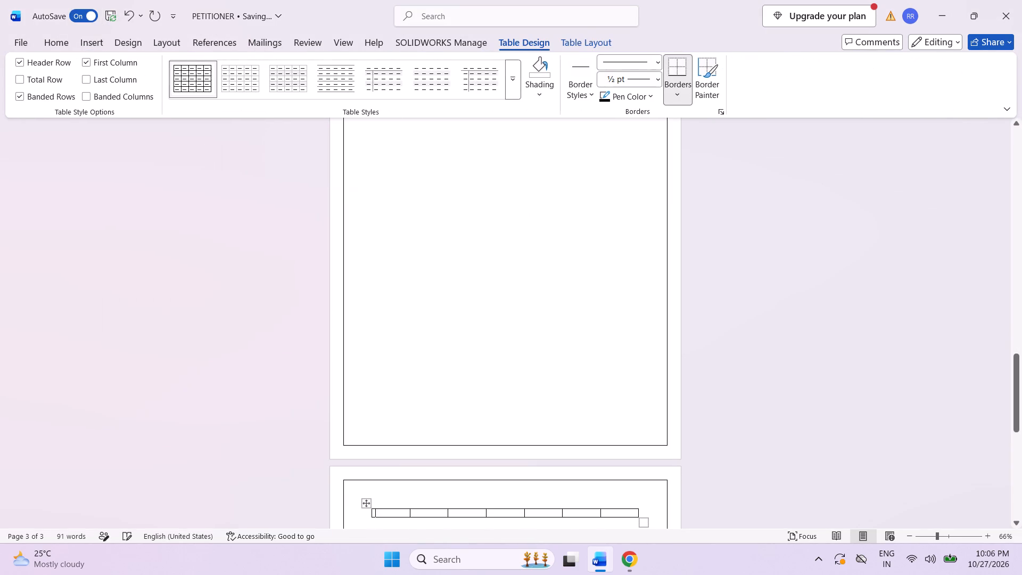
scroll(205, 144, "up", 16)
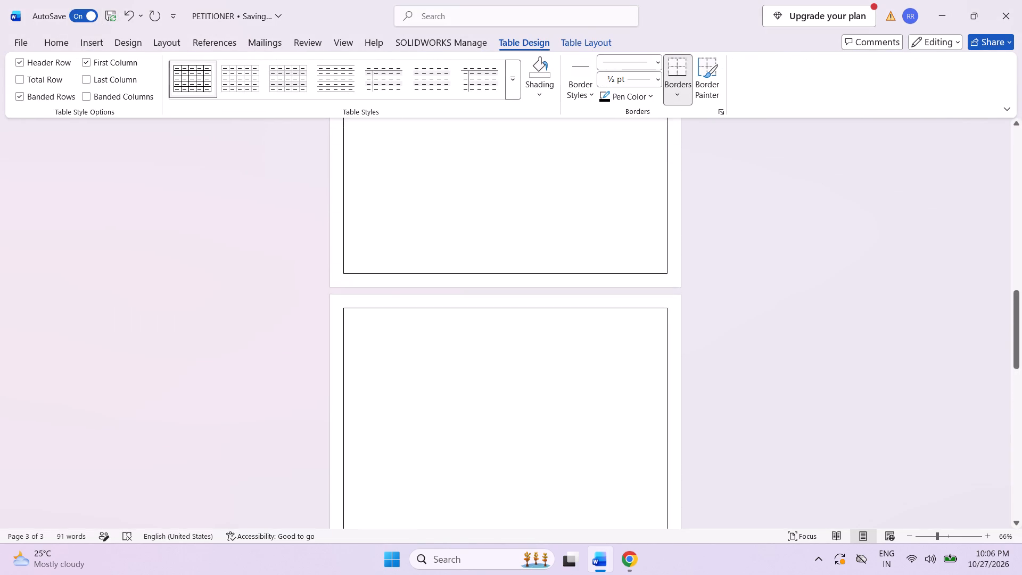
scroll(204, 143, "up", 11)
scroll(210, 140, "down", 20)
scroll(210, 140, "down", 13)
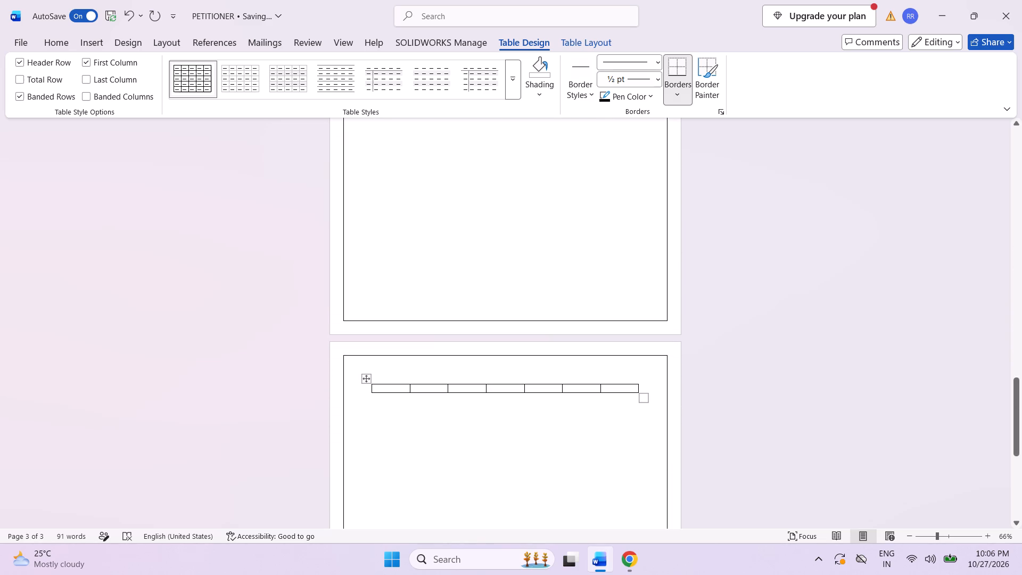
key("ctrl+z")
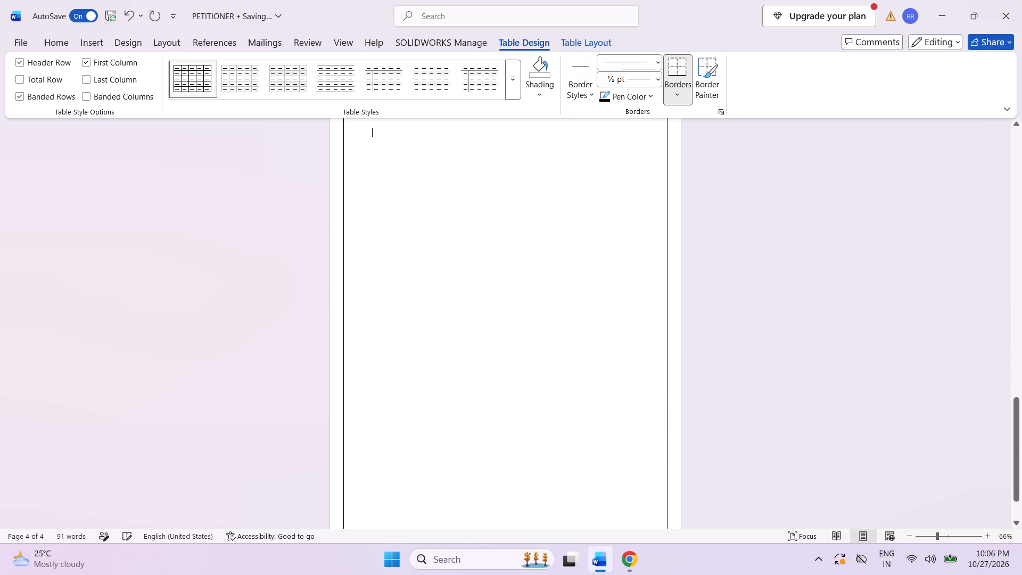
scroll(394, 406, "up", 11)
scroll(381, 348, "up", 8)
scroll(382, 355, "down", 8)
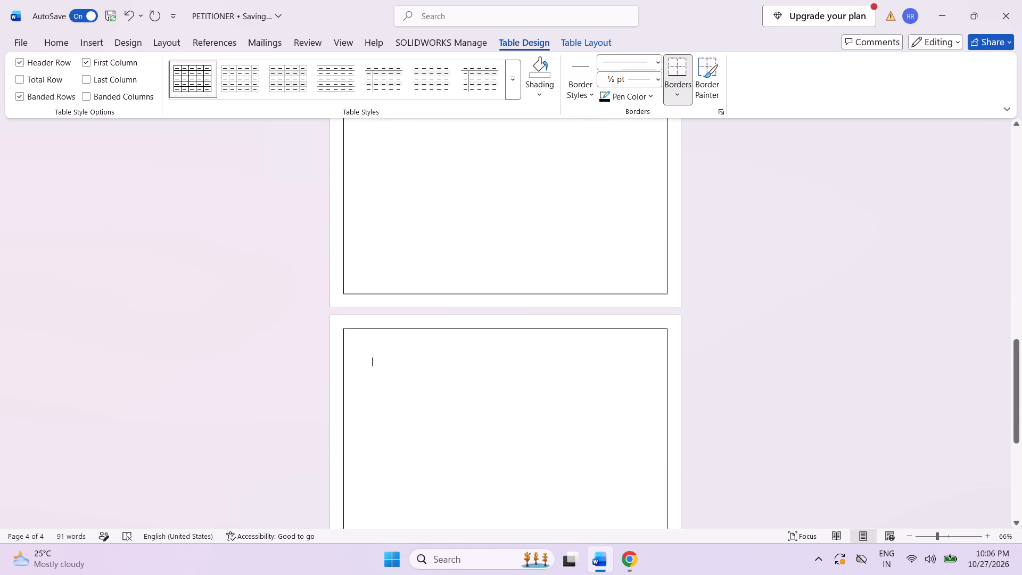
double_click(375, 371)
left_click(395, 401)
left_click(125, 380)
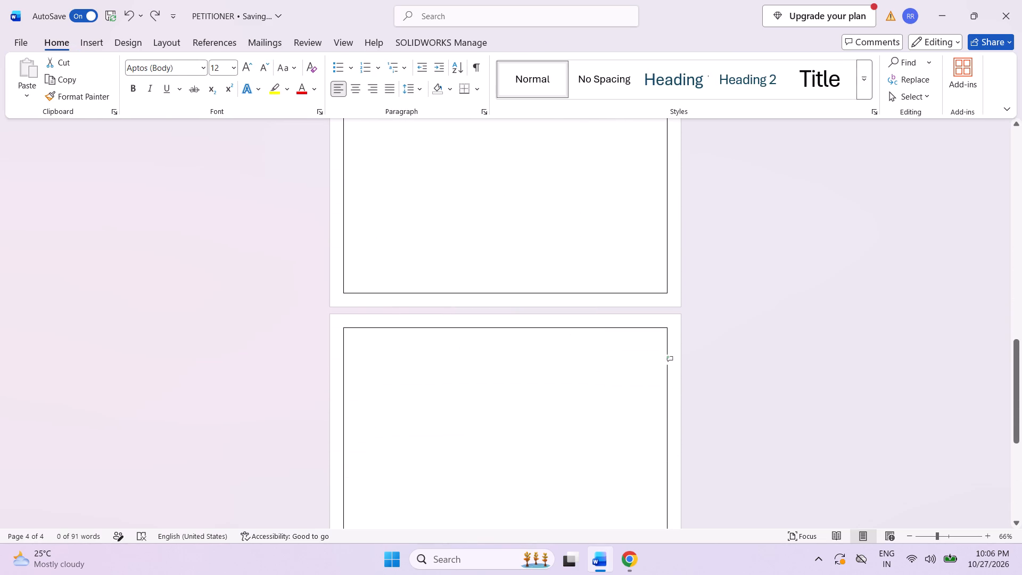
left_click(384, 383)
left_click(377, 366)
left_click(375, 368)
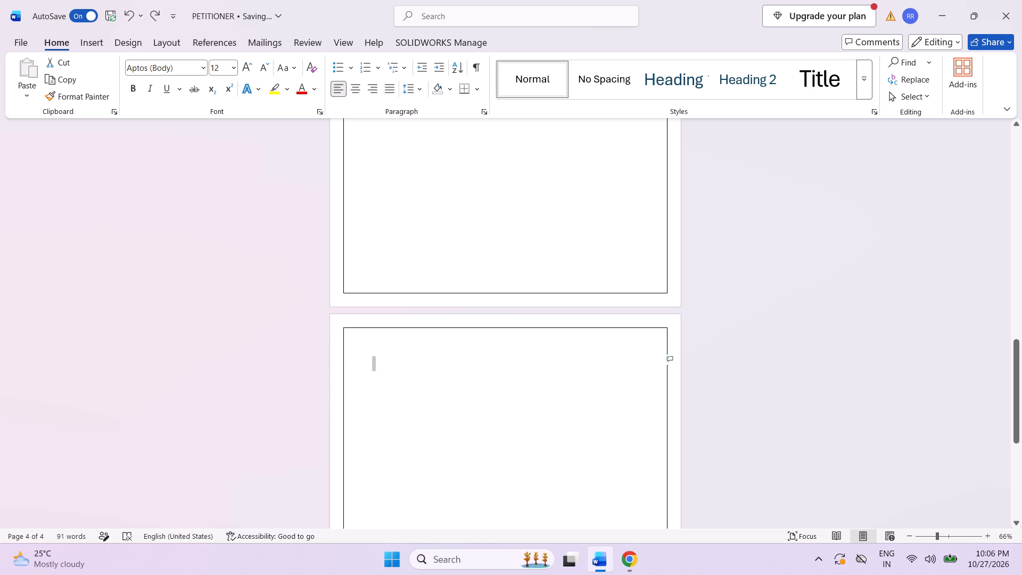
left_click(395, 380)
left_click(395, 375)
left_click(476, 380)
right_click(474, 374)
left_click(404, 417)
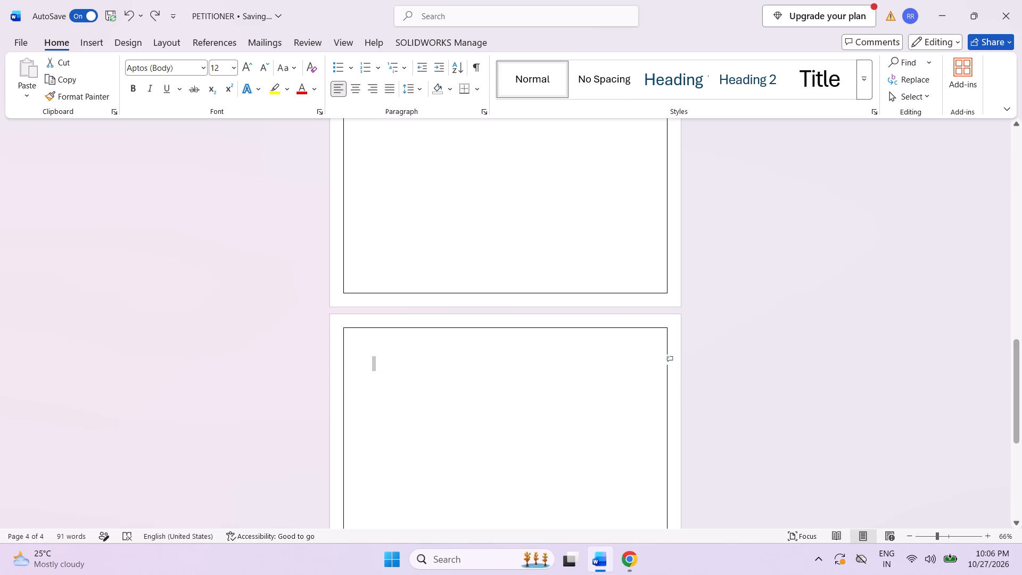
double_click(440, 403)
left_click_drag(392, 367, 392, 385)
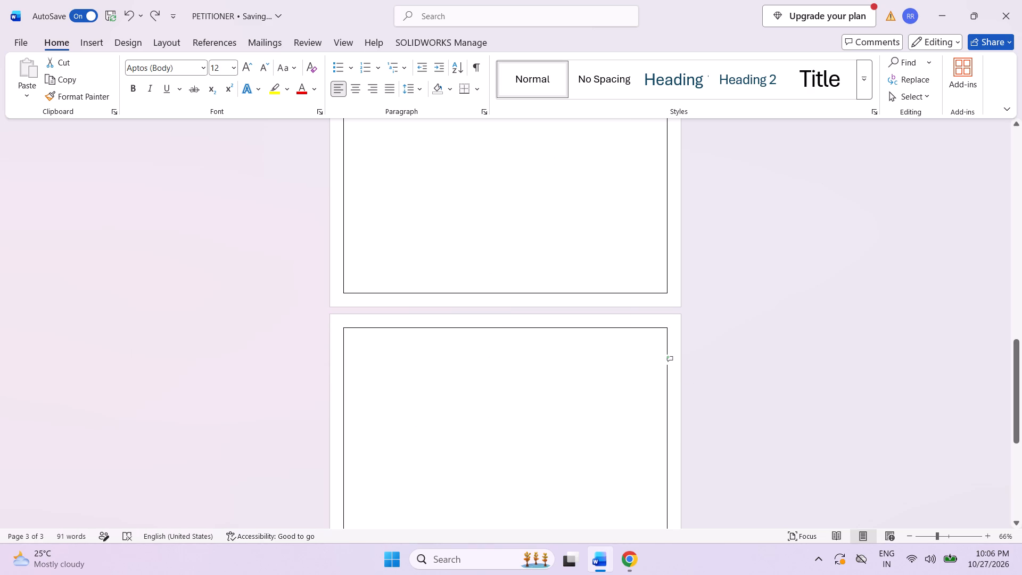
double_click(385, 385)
Look over the table of contents page and the empty bordered page that follows it.
scroll(473, 425, "down", 19)
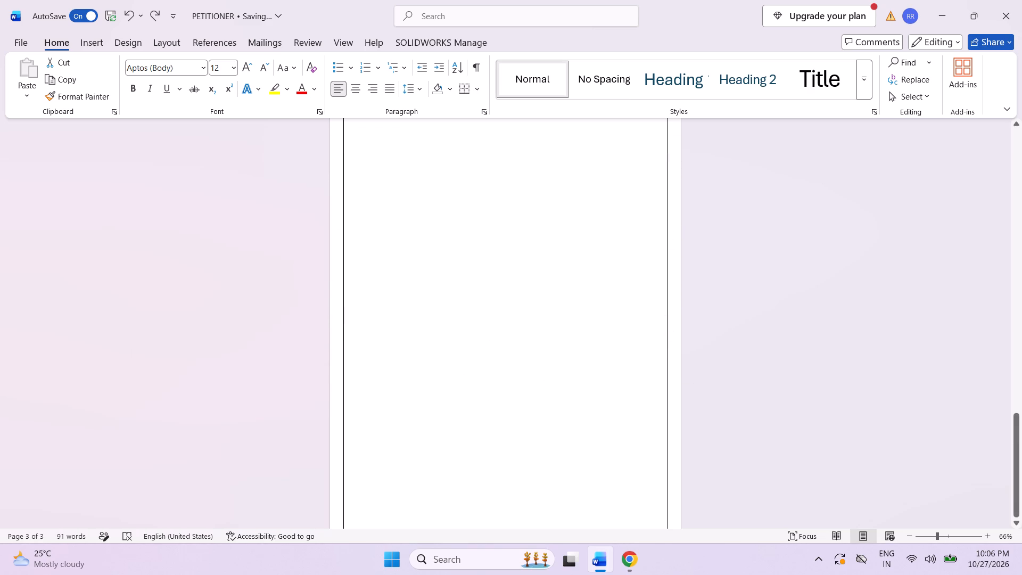
scroll(465, 449, "down", 10)
scroll(470, 453, "down", 11)
scroll(479, 428, "up", 17)
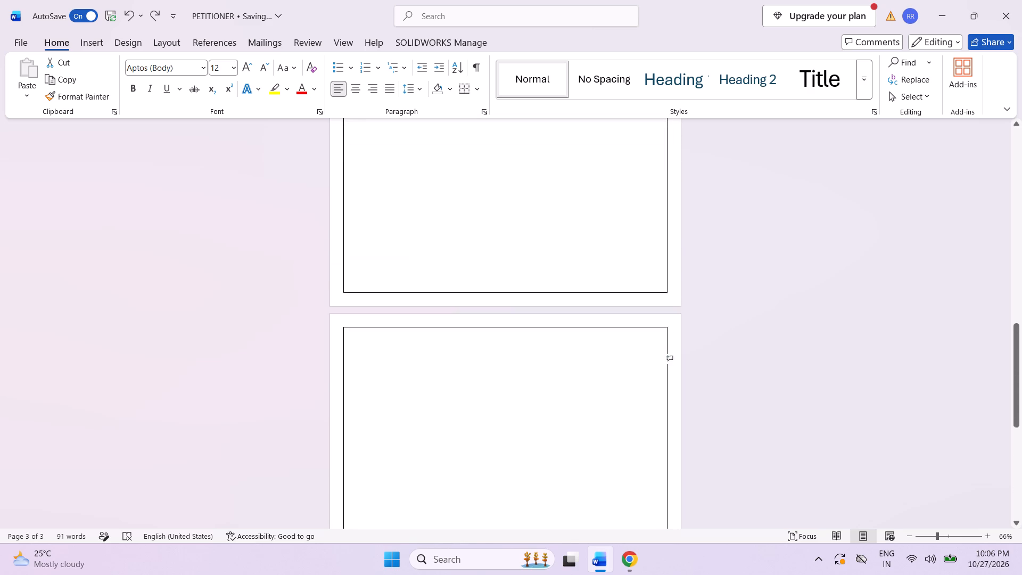
scroll(456, 408, "up", 10)
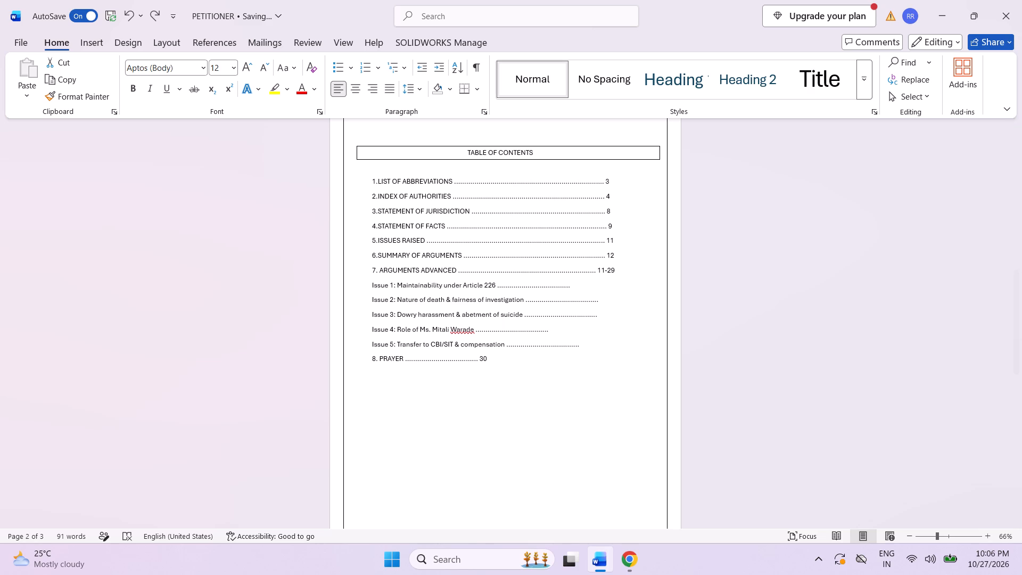
scroll(369, 406, "up", 1)
scroll(362, 432, "down", 12)
scroll(389, 324, "down", 6)
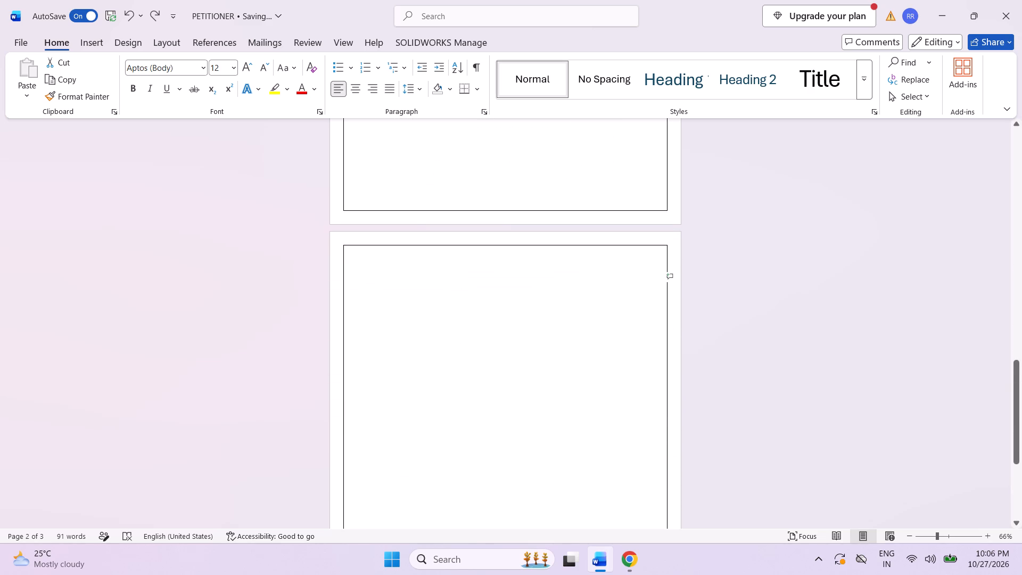
left_click(391, 267)
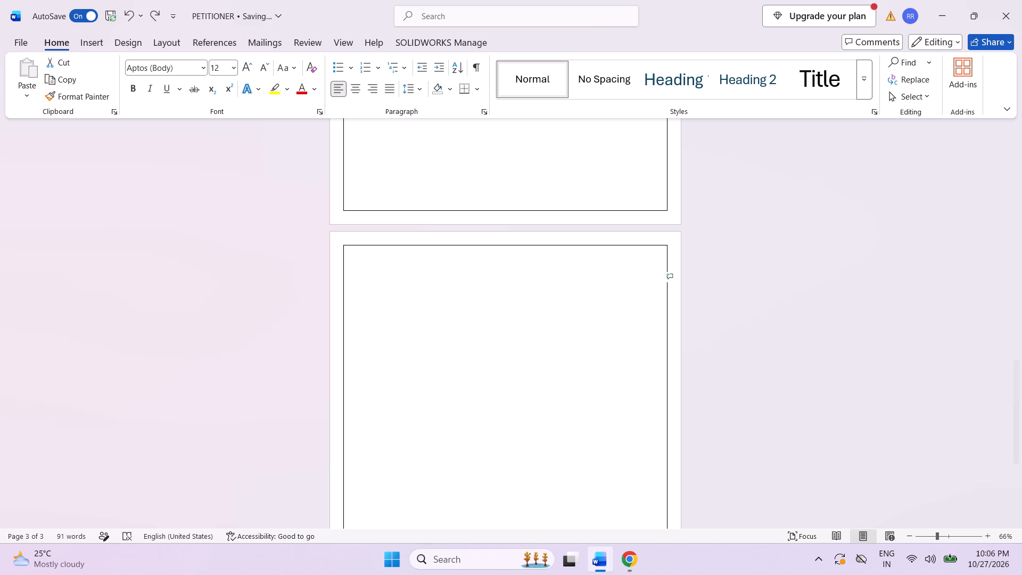
scroll(499, 334, "down", 1)
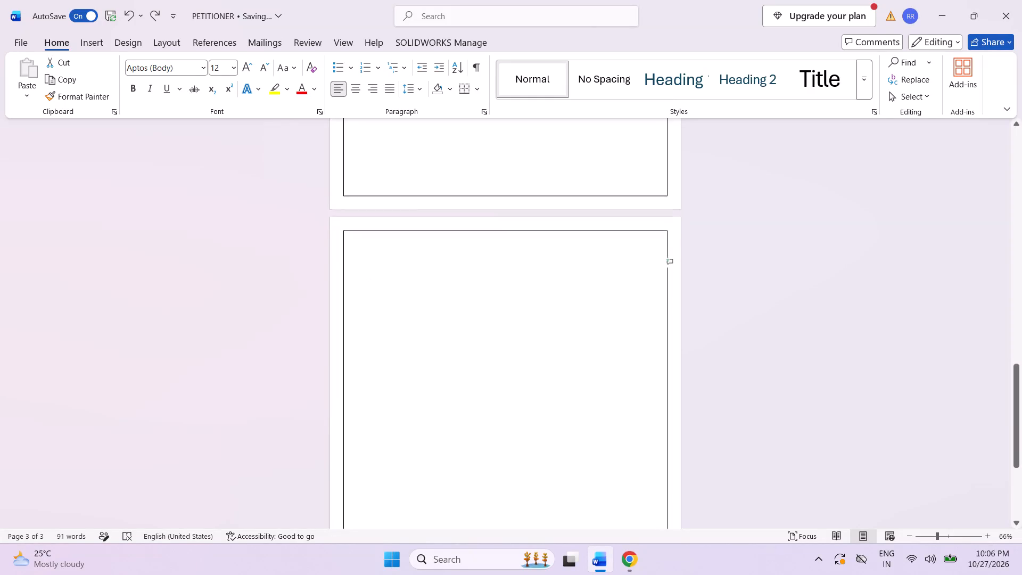
scroll(496, 334, "up", 13)
scroll(485, 322, "down", 14)
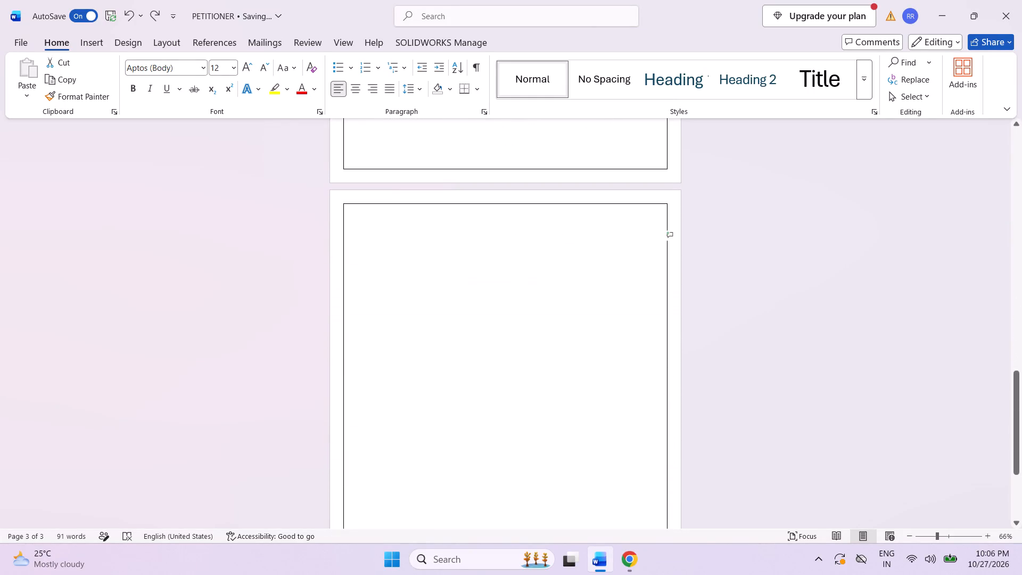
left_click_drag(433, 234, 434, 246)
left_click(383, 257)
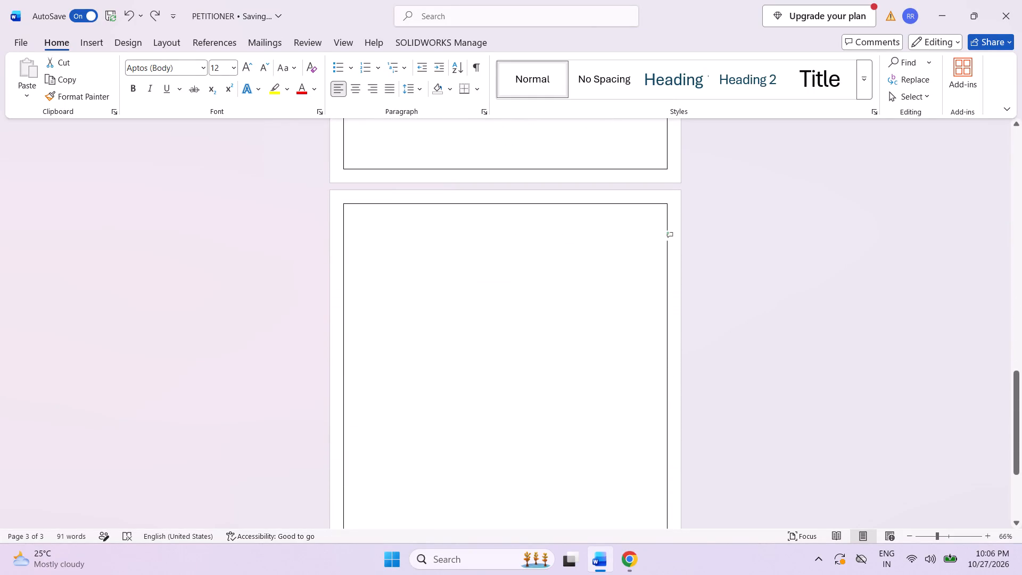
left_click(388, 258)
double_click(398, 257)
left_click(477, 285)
Add two blank lines from the bottom of the table of contents page to continue at the top of the third page.
scroll(469, 282, "up", 2)
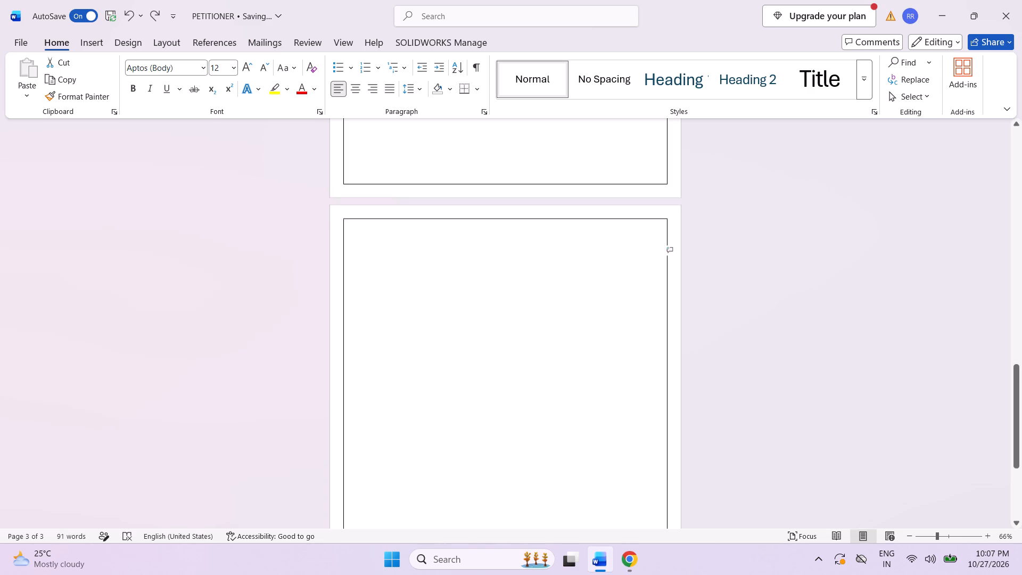
scroll(469, 282, "up", 14)
left_click(502, 292)
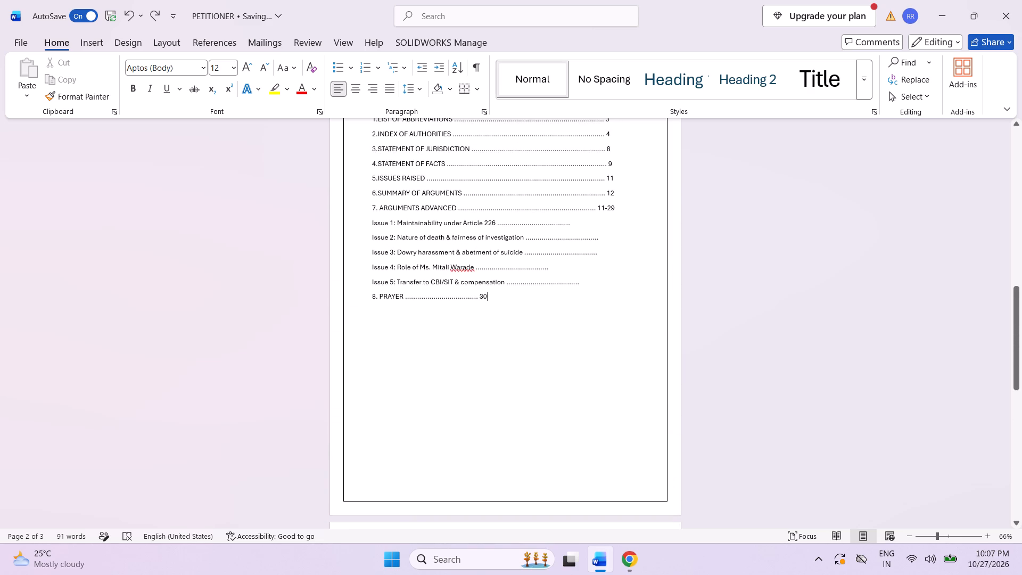
left_click(565, 481)
left_click(641, 441)
left_click_drag(625, 451, 615, 458)
key("Return")
key("Return")
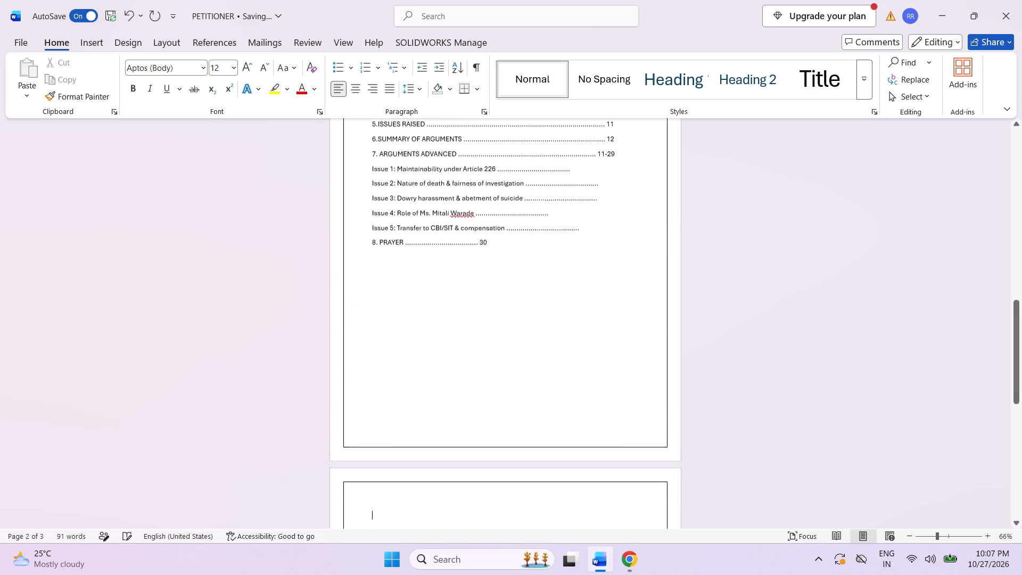
Insert a one-column, one-row table at the top of the third page.
scroll(601, 469, "down", 6)
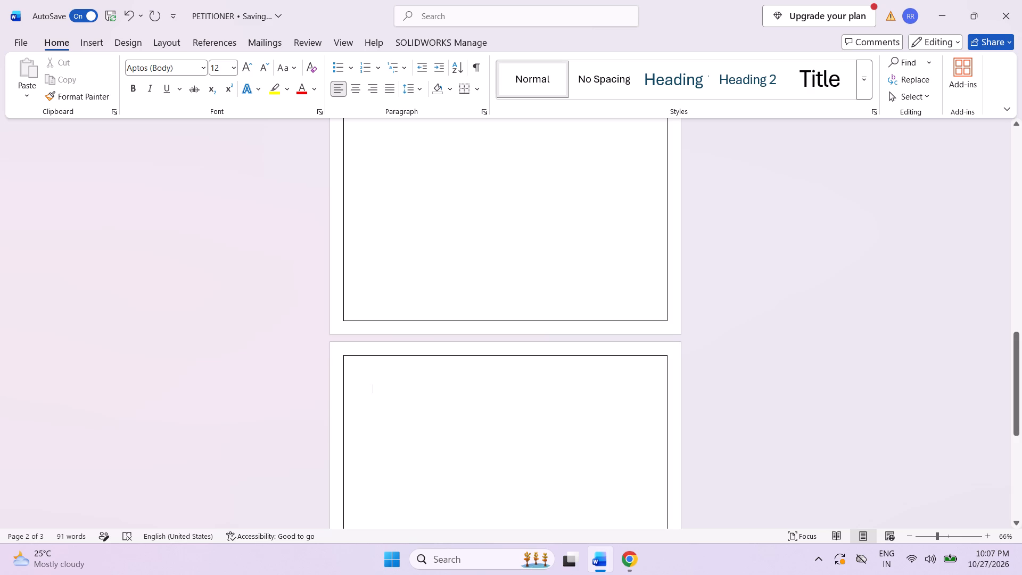
left_click(89, 47)
left_click(112, 78)
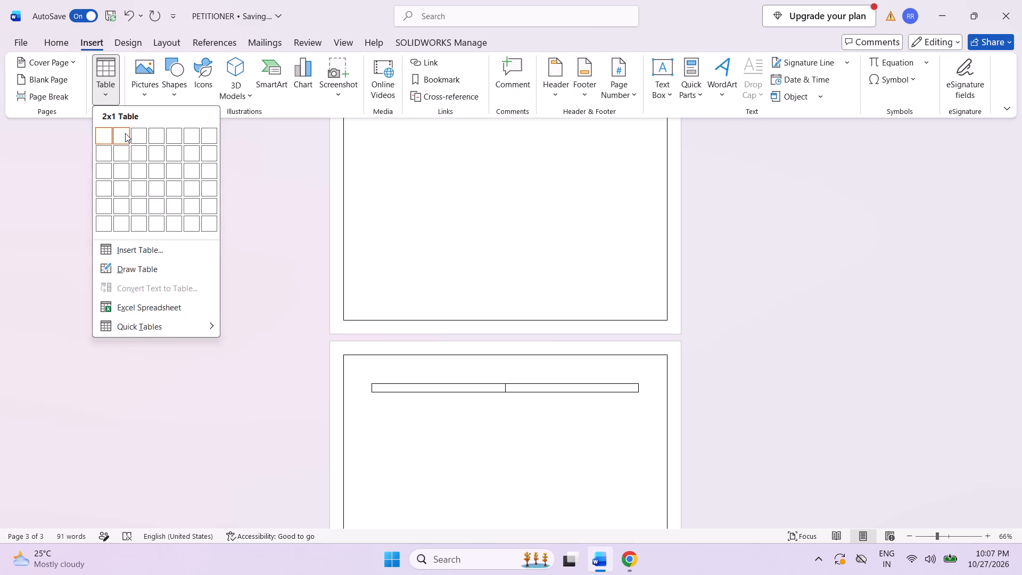
left_click(110, 132)
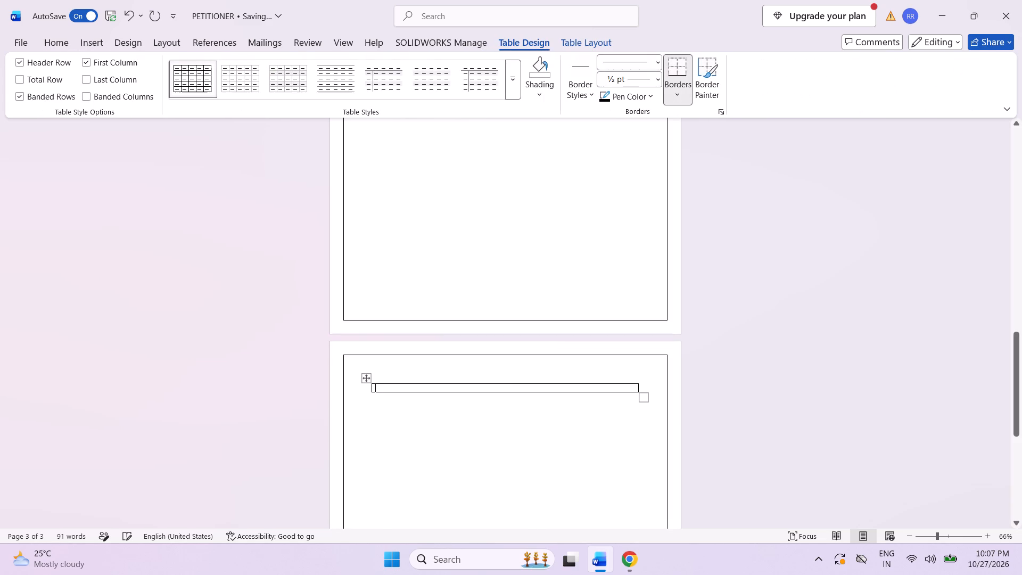
Apply the plain table style with only horizontal lines to the one-cell table on the third page.
left_click(292, 76)
left_click(352, 75)
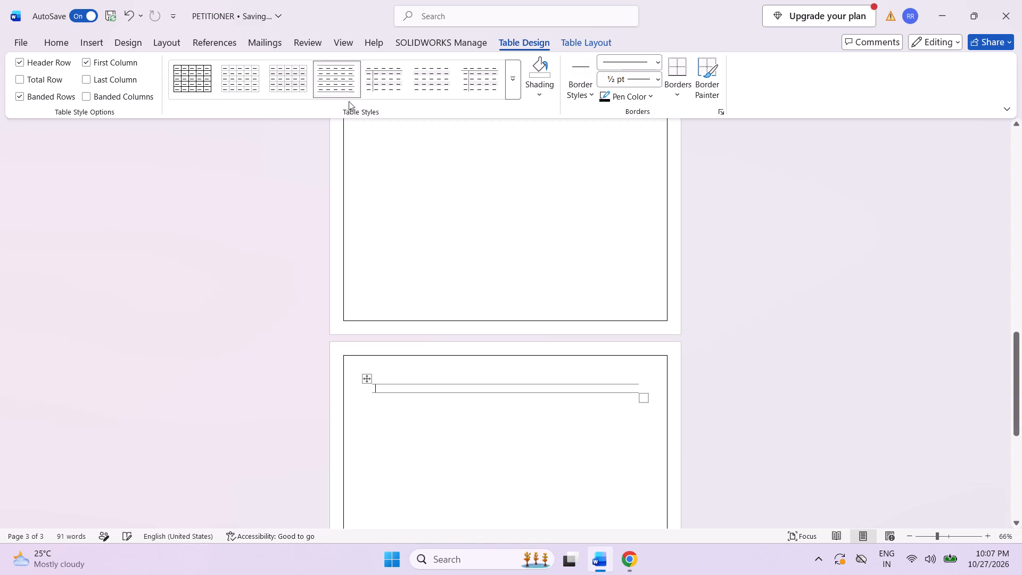
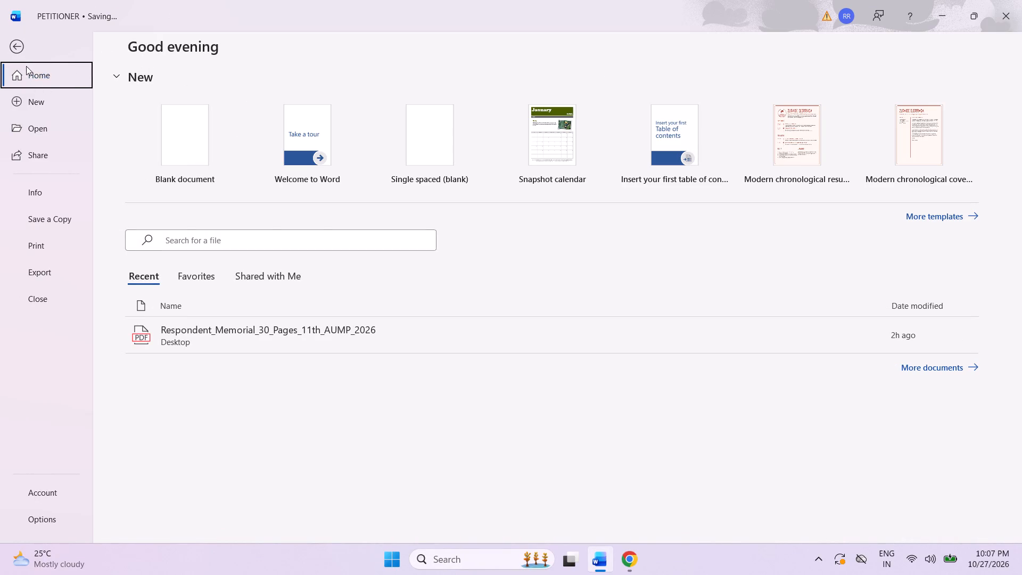
Insert a Simple Text Box just below the one-cell table on the third page.
left_click(13, 50)
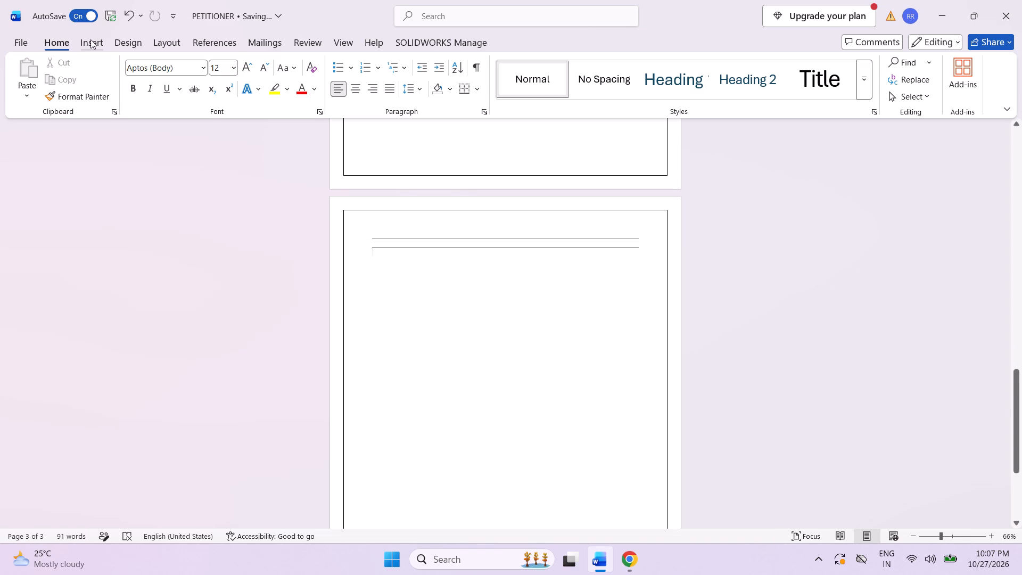
left_click(90, 39)
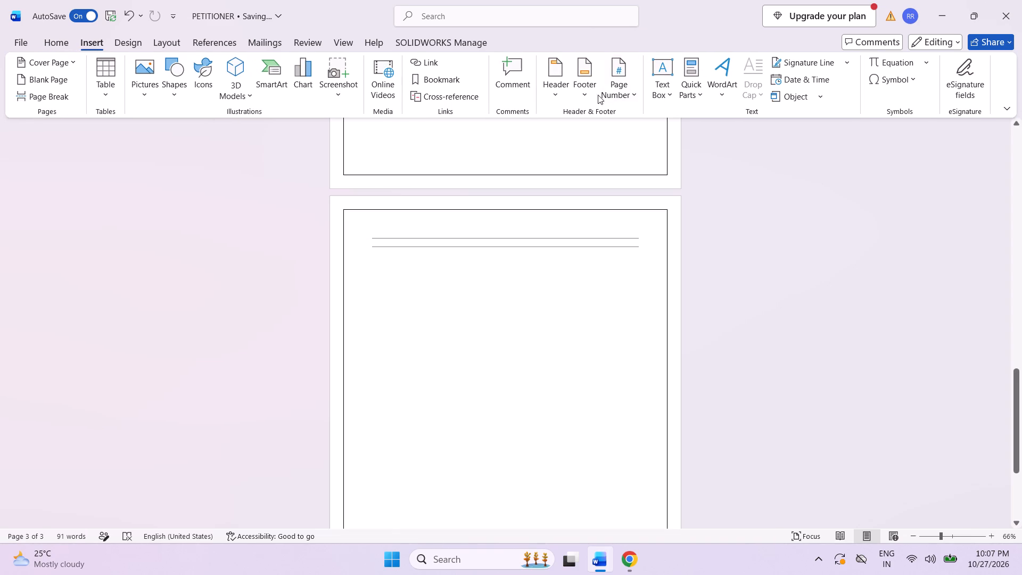
left_click(660, 88)
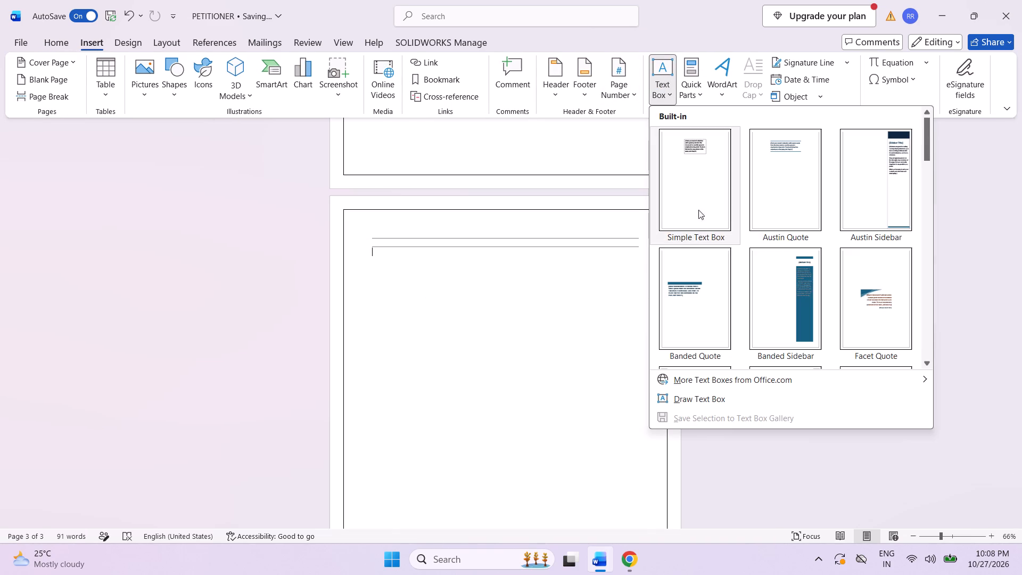
left_click(684, 218)
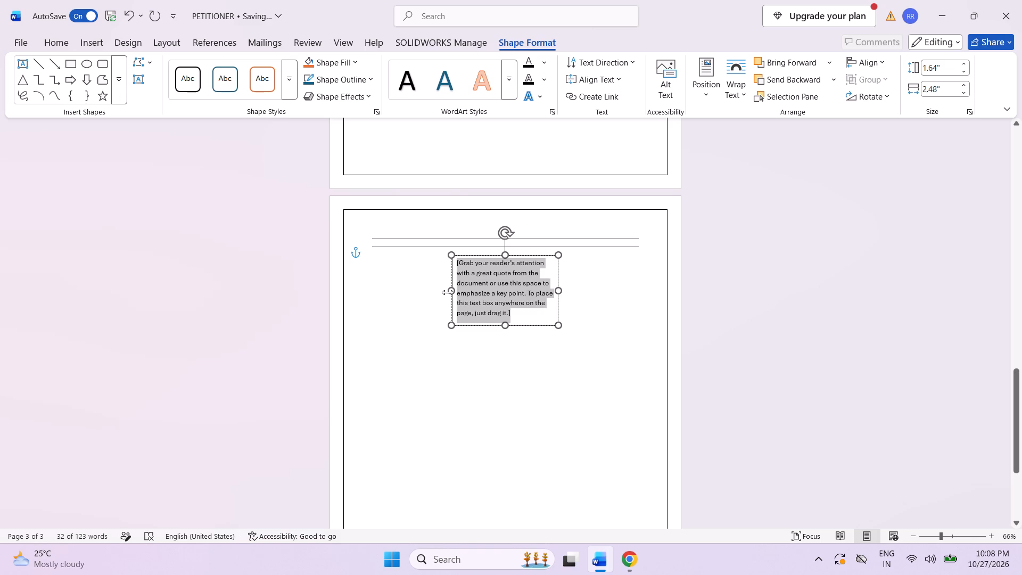
Resize the text box to the table's full width, about 6.24" wide and 0.39" high, so it forms a one-line strip.
left_click_drag(447, 292, 367, 295)
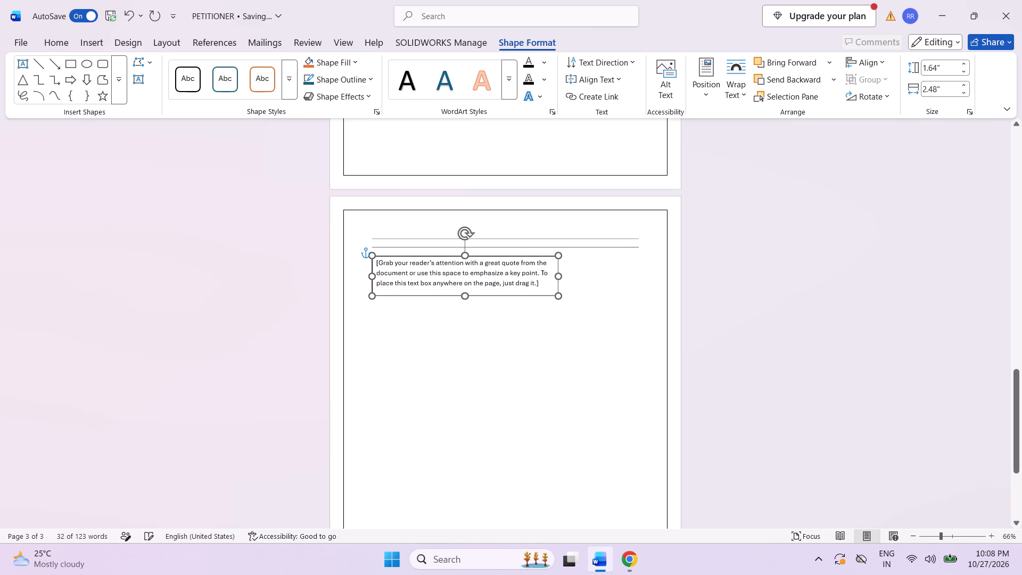
left_click_drag(557, 279, 616, 274)
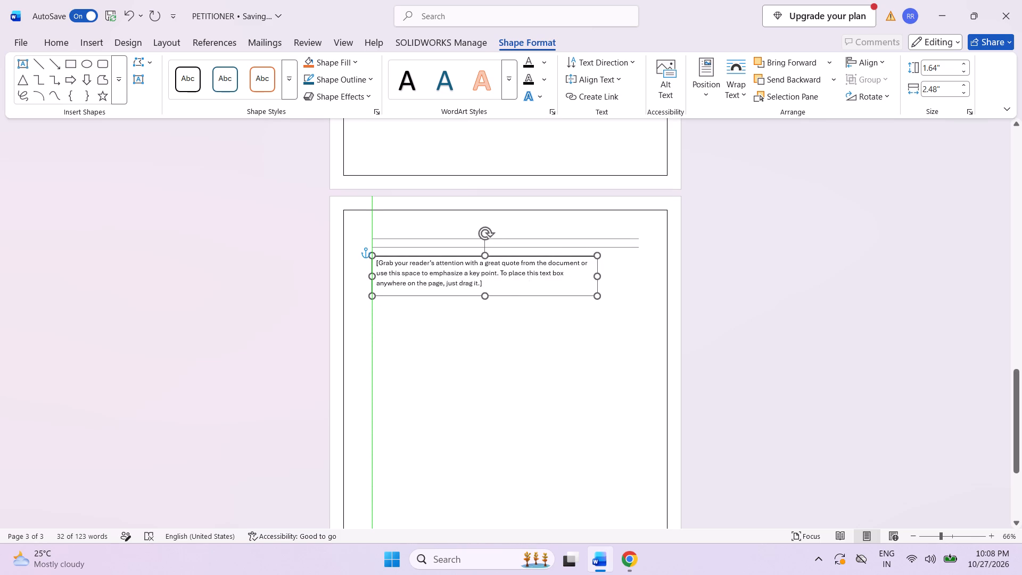
left_click_drag(616, 274, 642, 271)
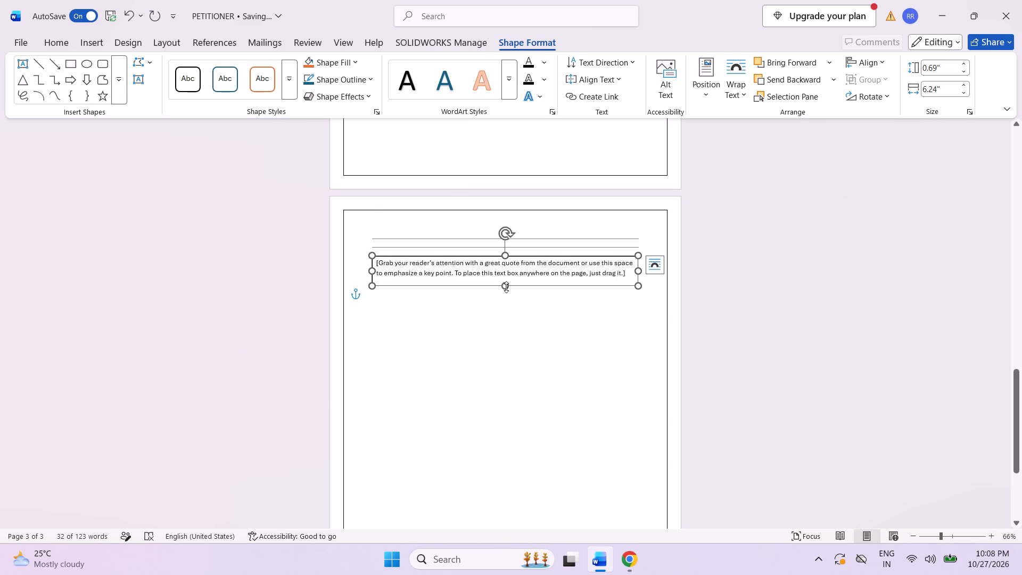
left_click_drag(506, 287, 512, 272)
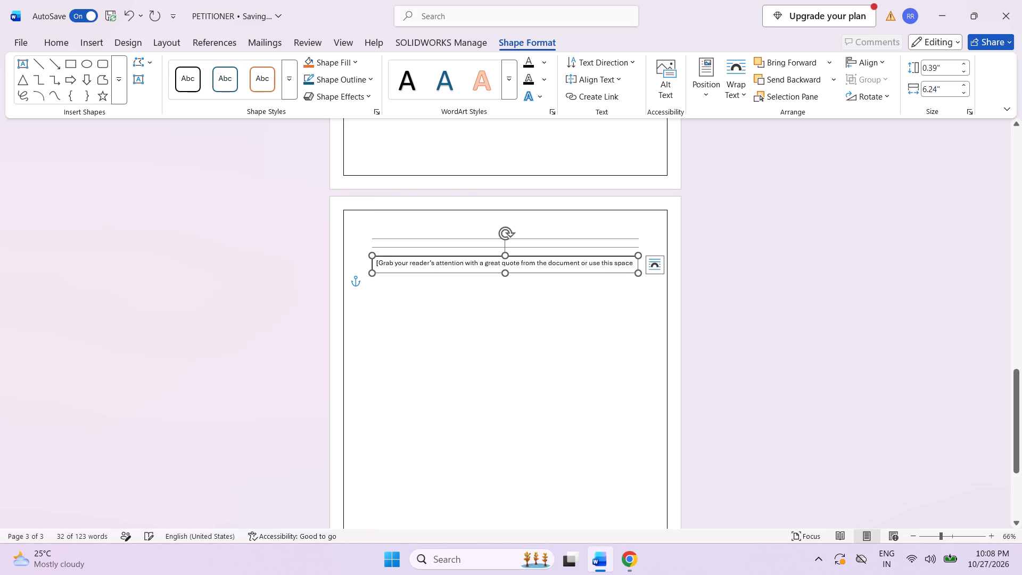
left_click(516, 255)
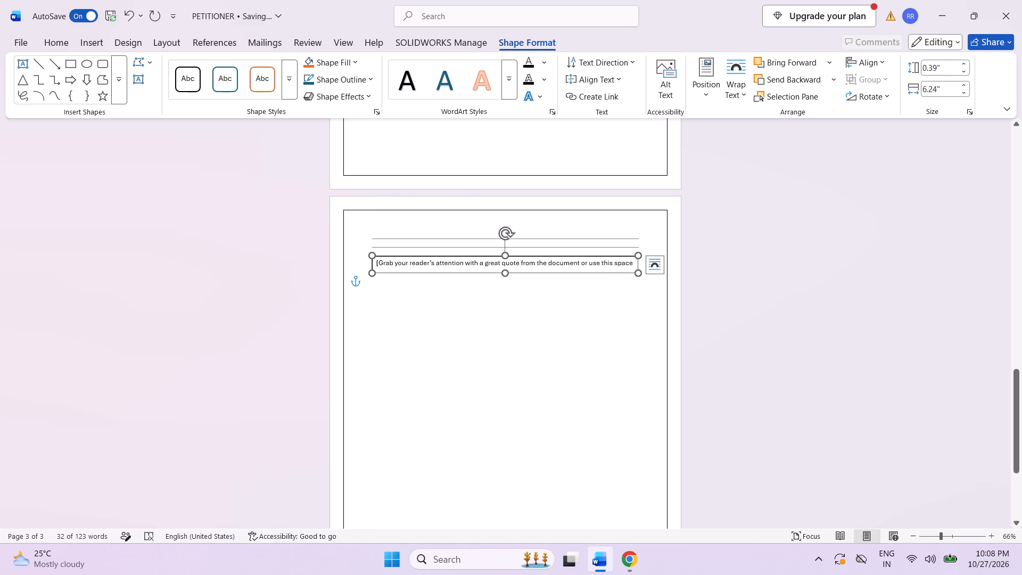
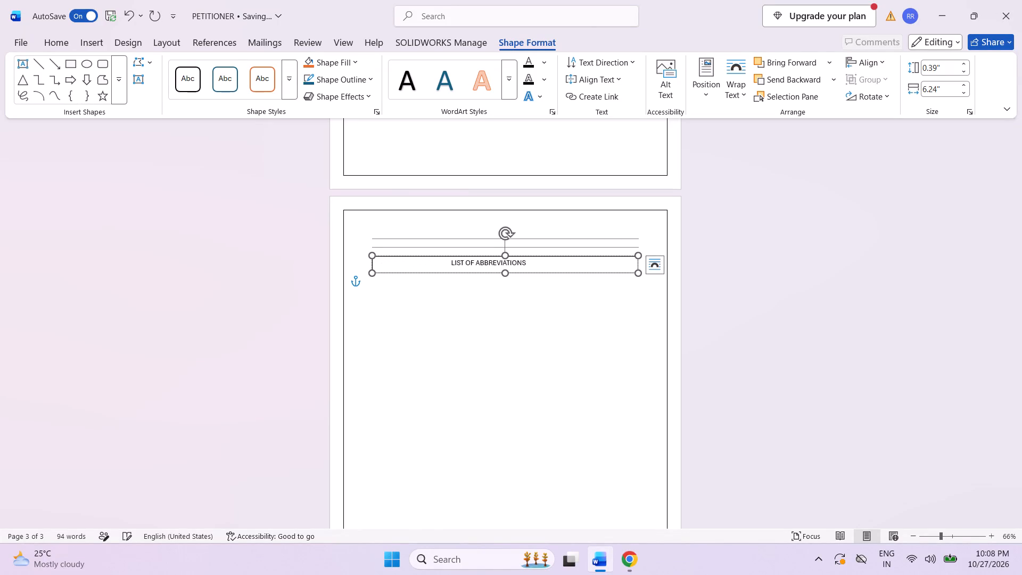
Shift the LIST OF ABBREVIATIONS title closer to the centre of its text box with three more leading spaces.
key("space")
key("space")
key("space")
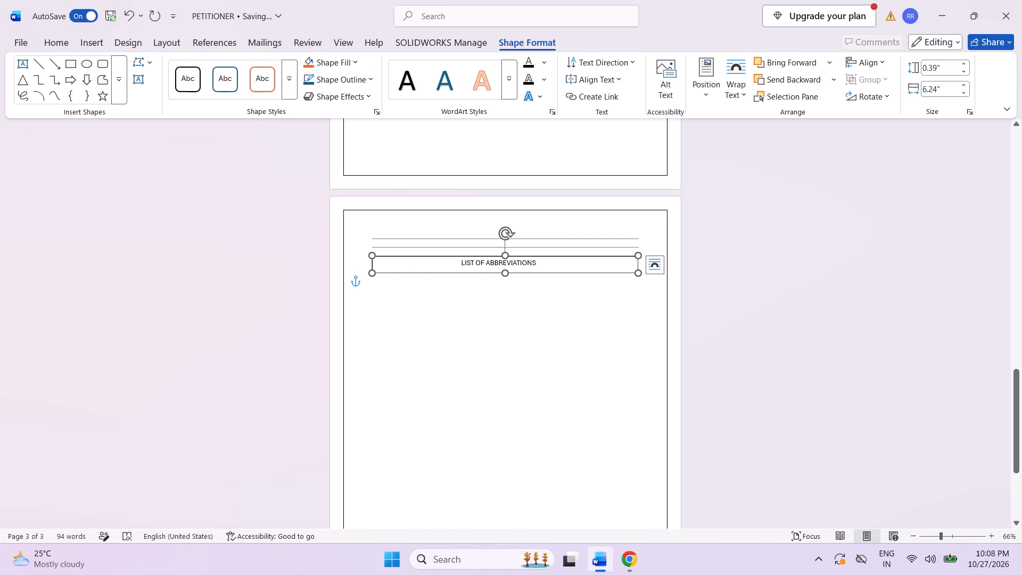
left_click_drag(501, 277, 501, 272)
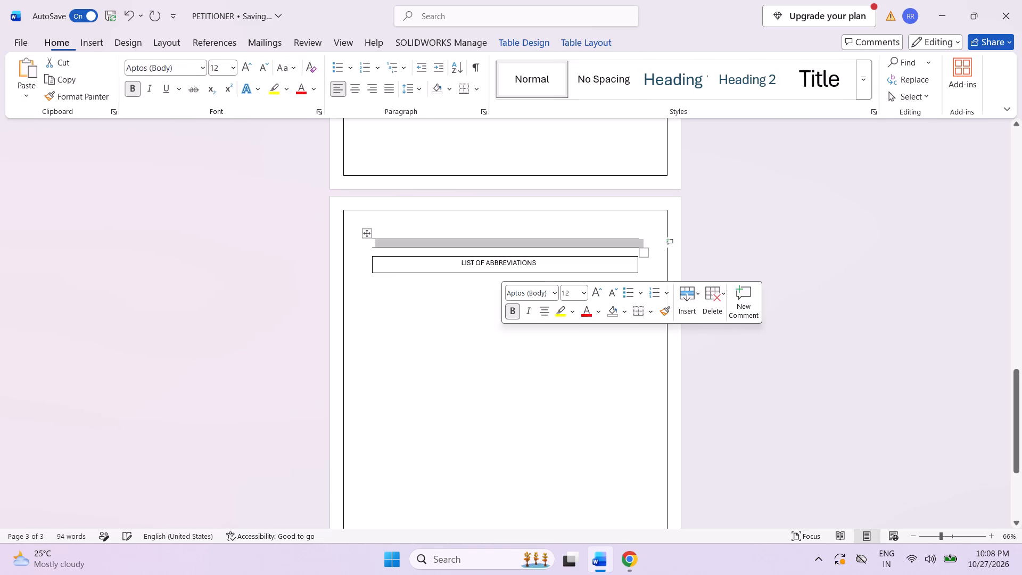
left_click(489, 302)
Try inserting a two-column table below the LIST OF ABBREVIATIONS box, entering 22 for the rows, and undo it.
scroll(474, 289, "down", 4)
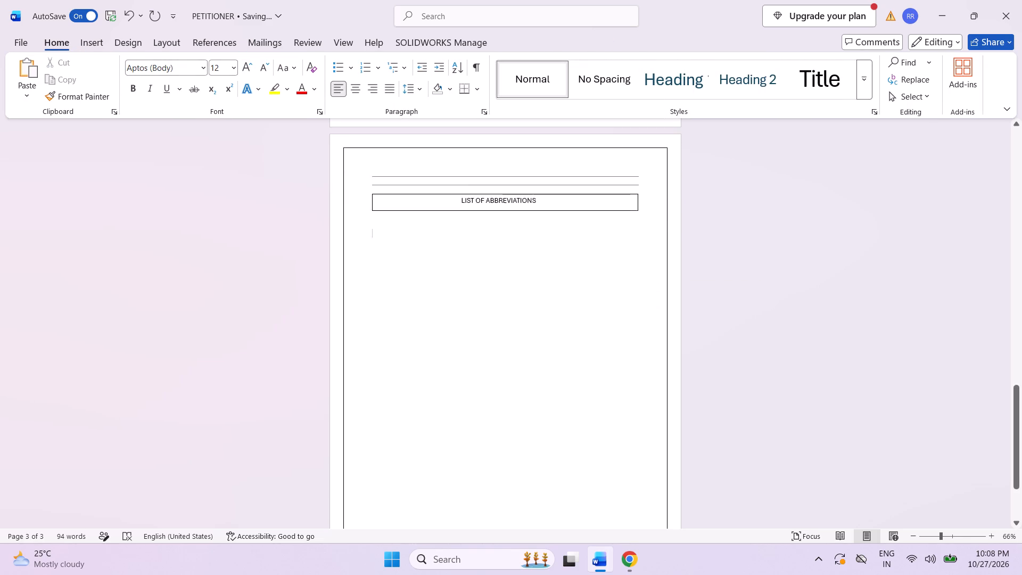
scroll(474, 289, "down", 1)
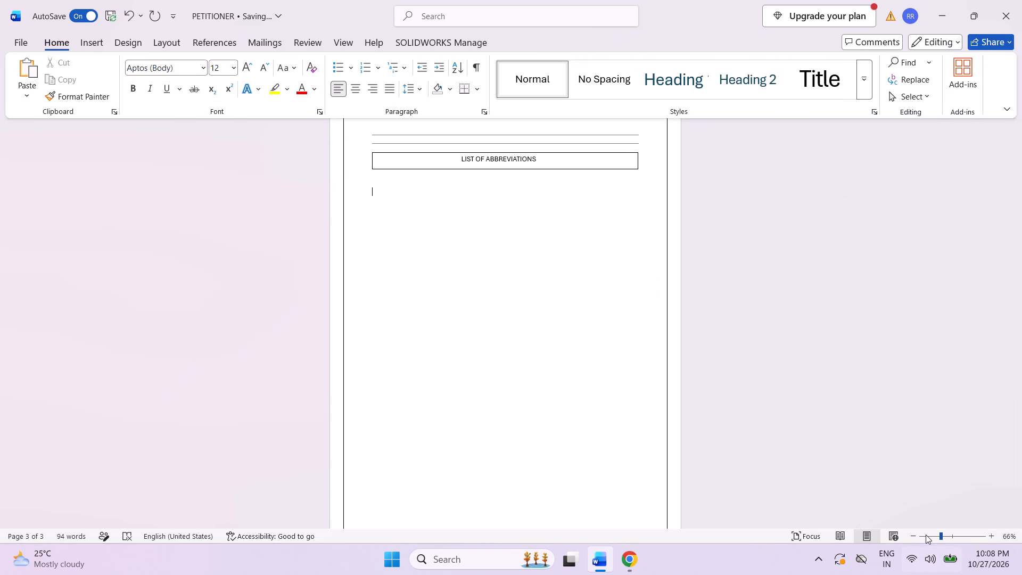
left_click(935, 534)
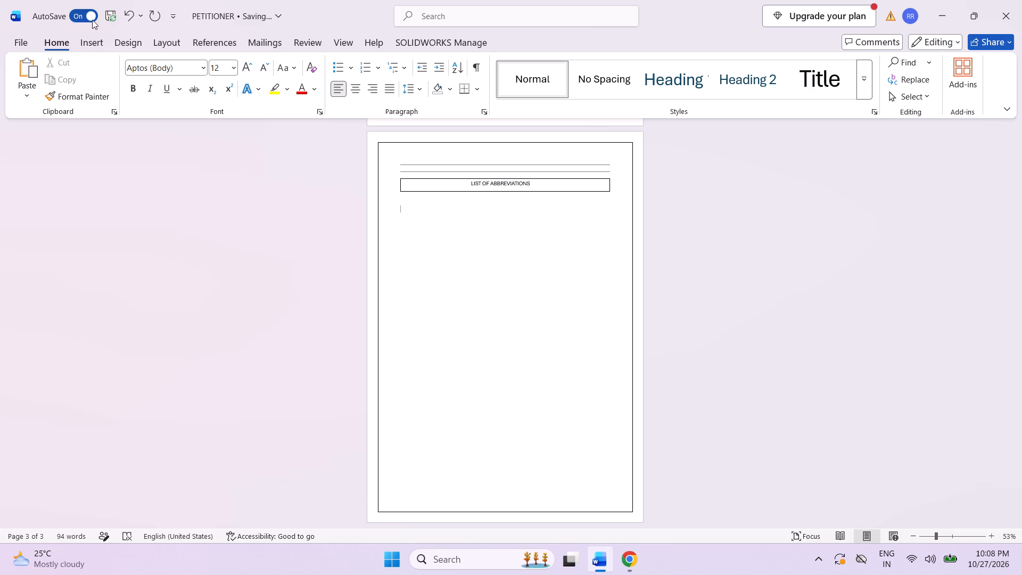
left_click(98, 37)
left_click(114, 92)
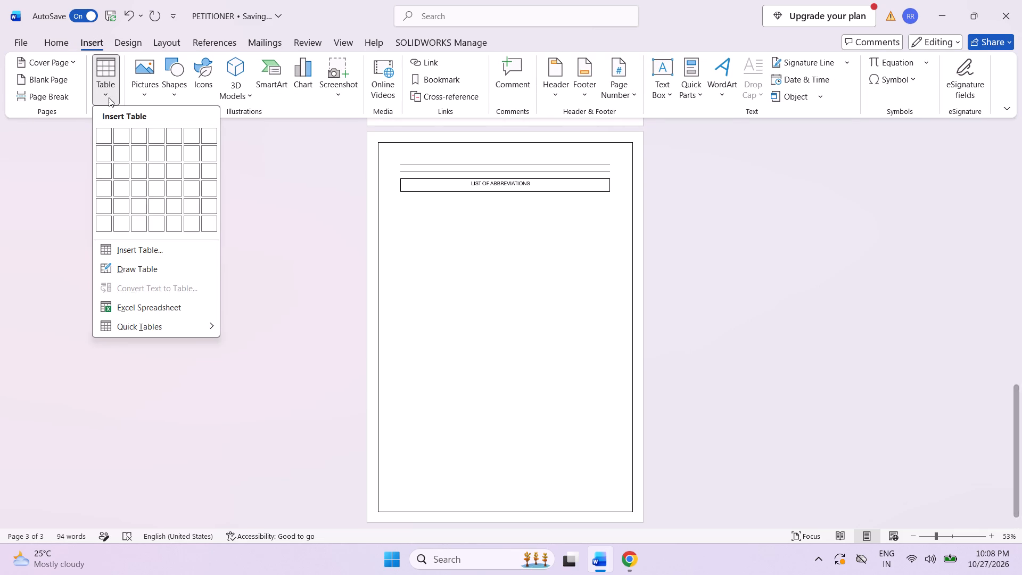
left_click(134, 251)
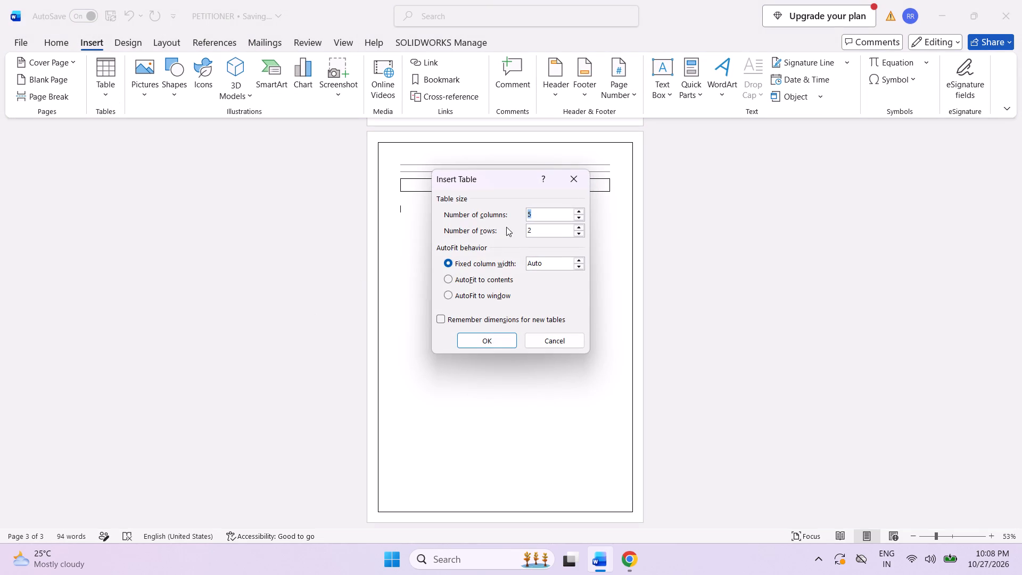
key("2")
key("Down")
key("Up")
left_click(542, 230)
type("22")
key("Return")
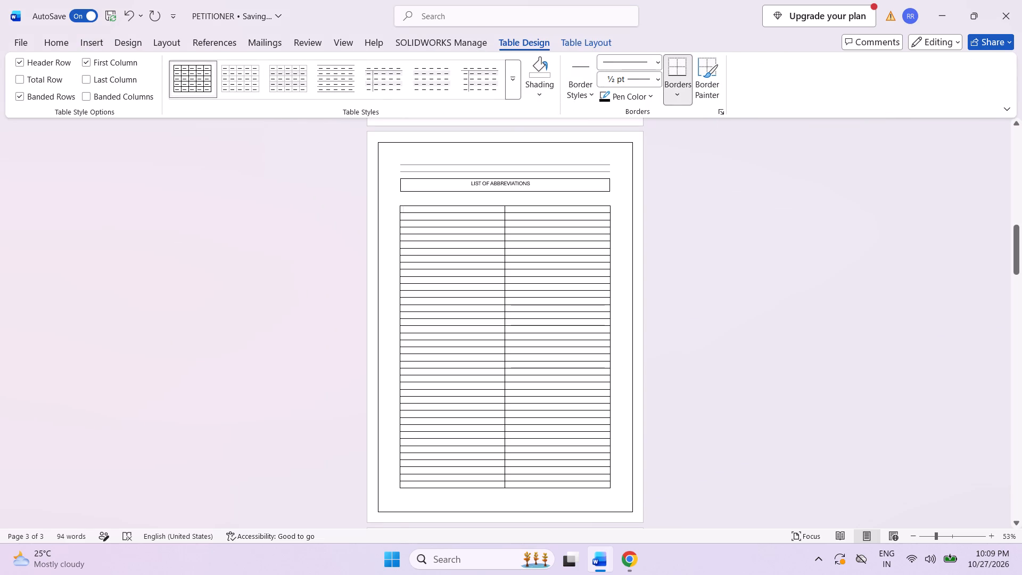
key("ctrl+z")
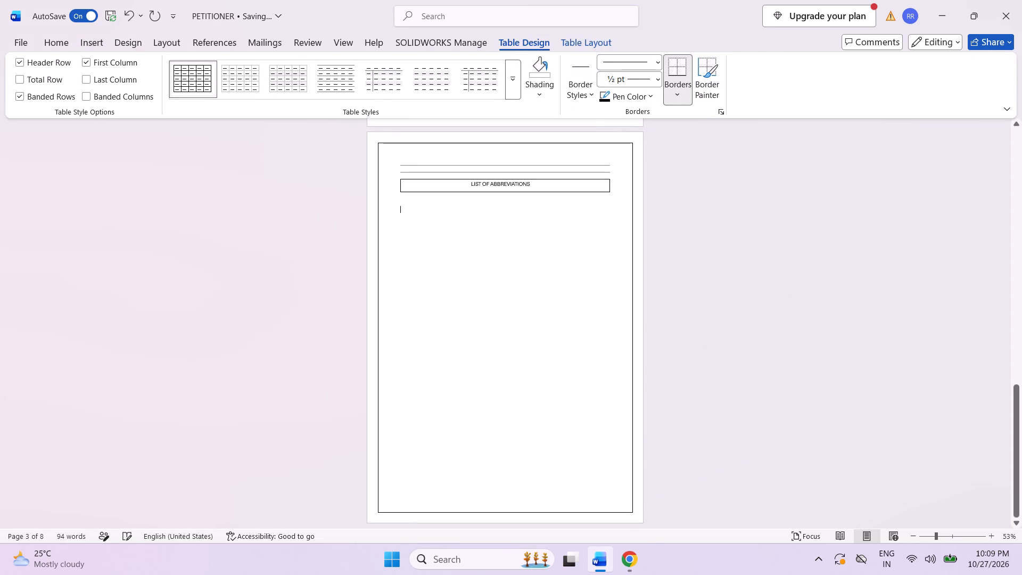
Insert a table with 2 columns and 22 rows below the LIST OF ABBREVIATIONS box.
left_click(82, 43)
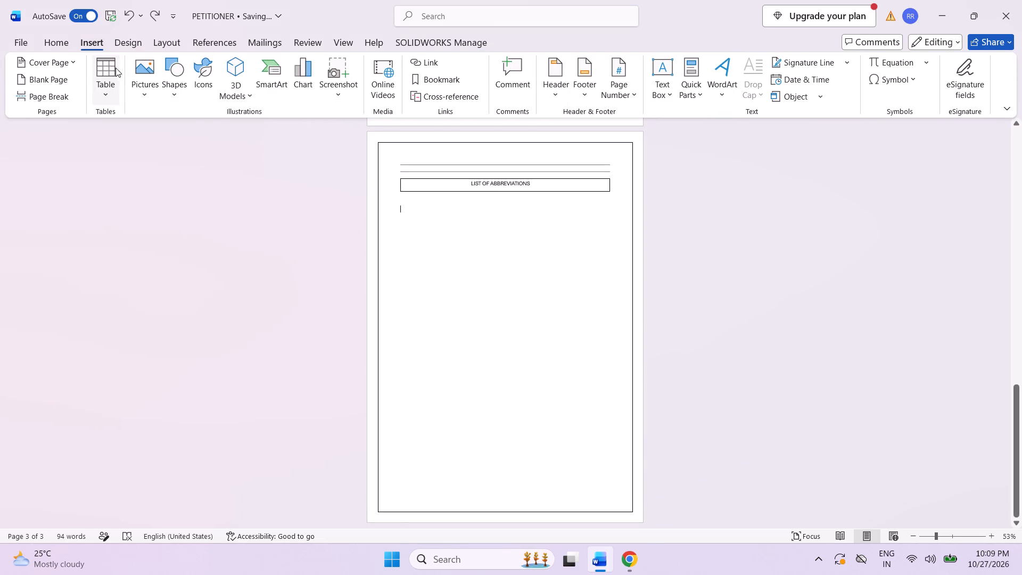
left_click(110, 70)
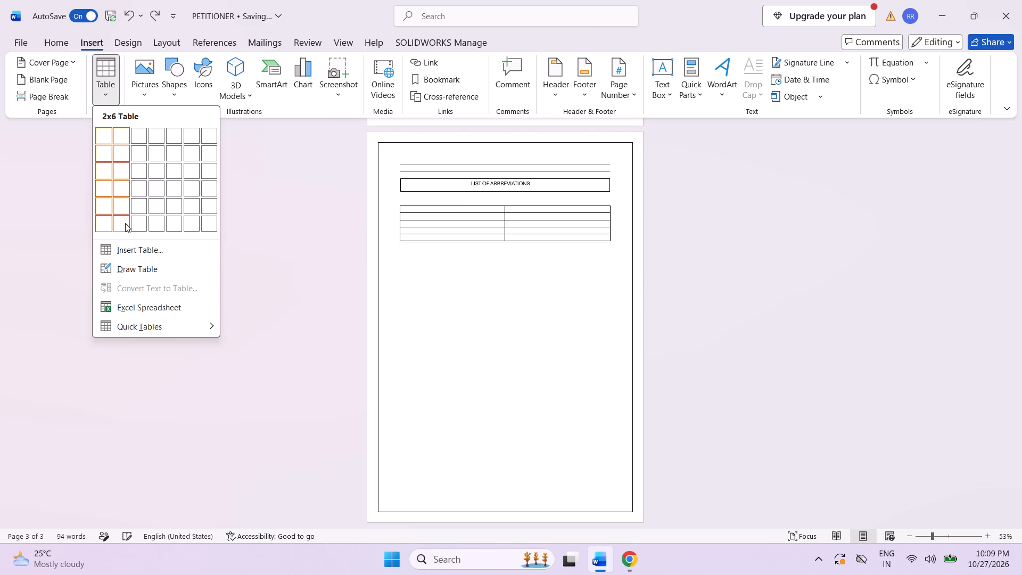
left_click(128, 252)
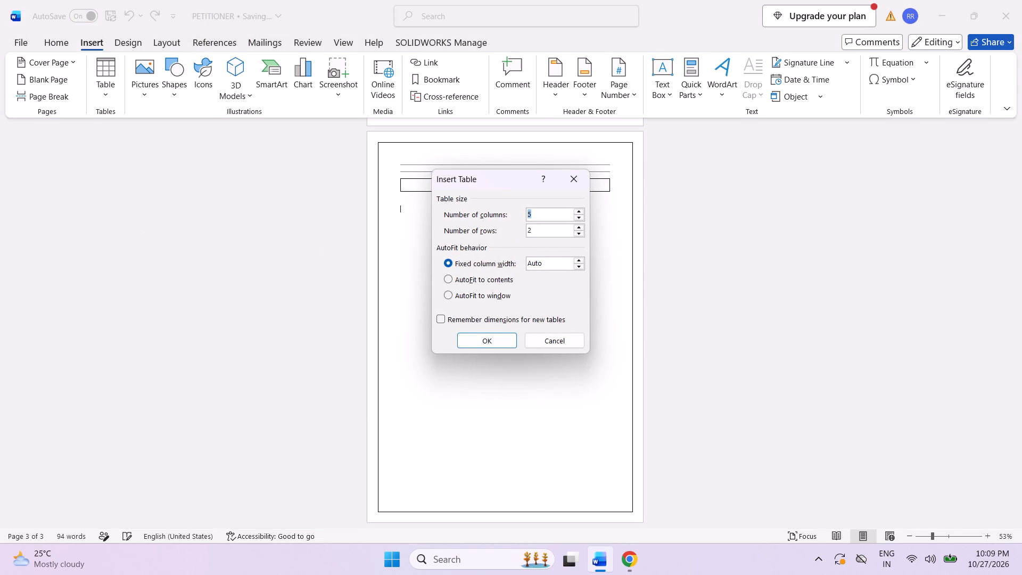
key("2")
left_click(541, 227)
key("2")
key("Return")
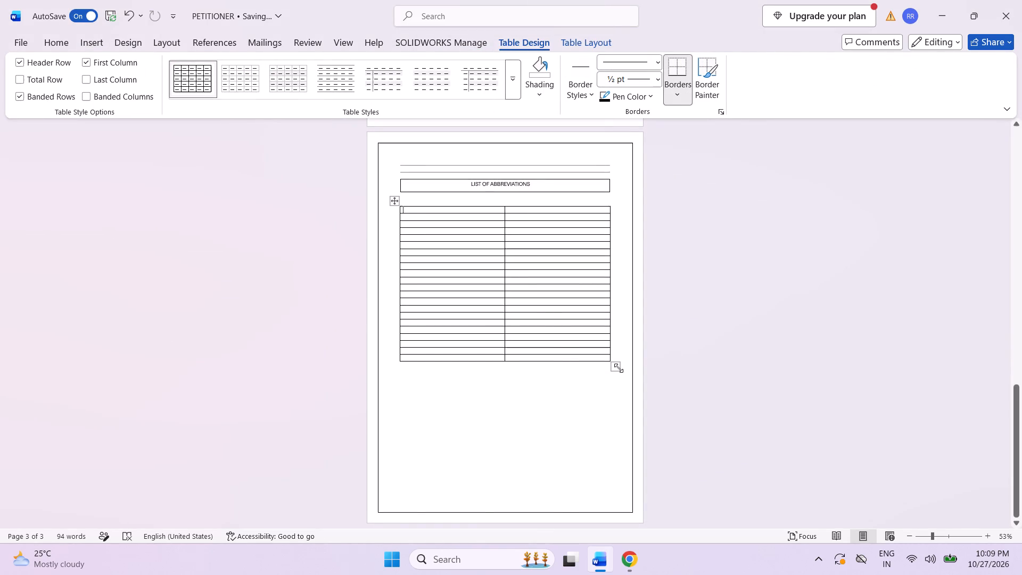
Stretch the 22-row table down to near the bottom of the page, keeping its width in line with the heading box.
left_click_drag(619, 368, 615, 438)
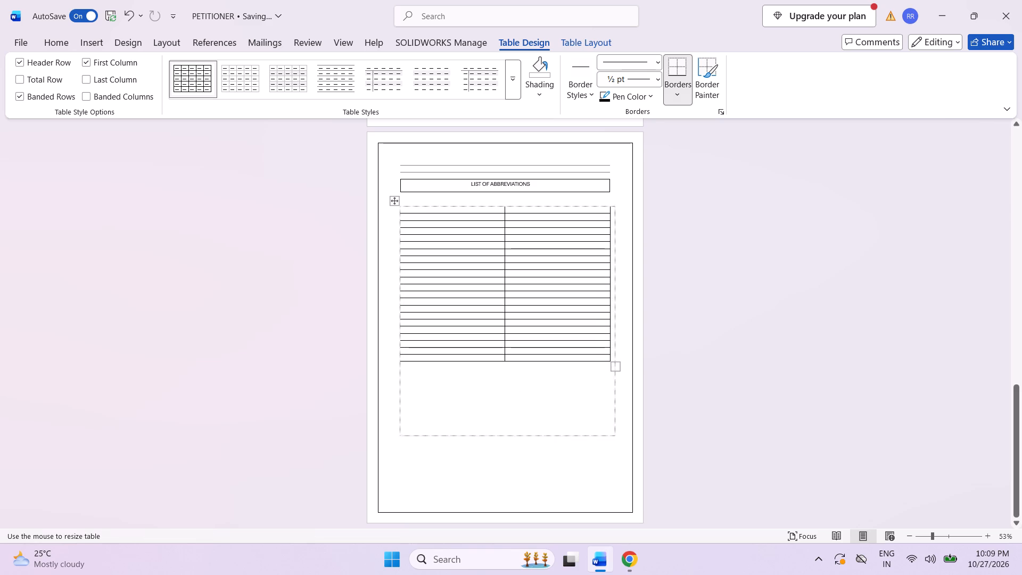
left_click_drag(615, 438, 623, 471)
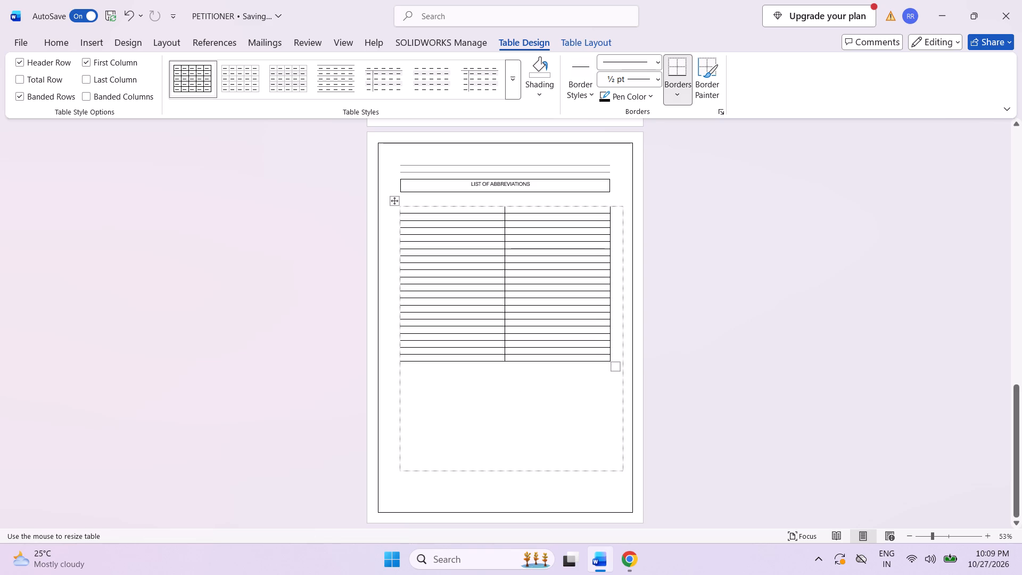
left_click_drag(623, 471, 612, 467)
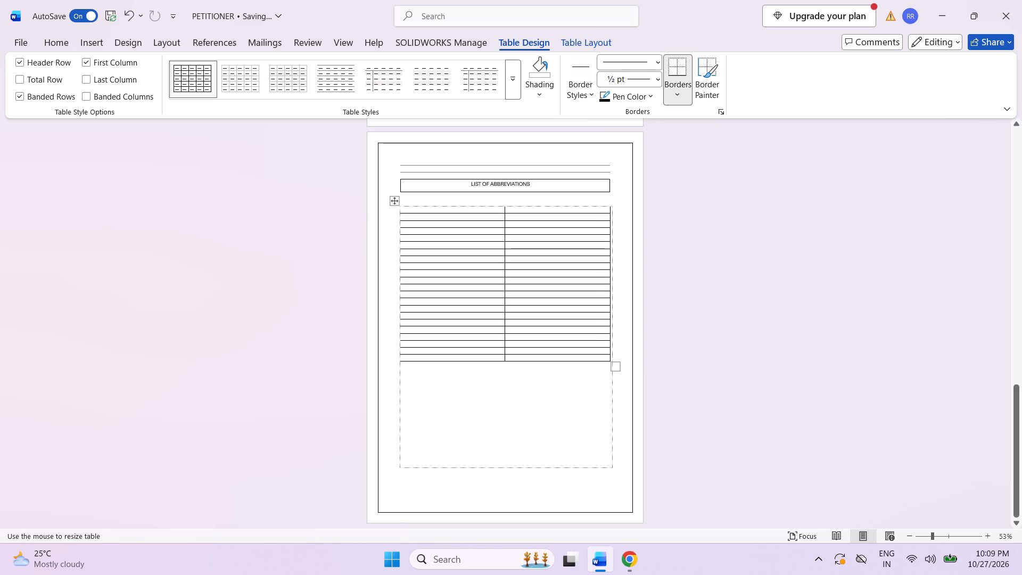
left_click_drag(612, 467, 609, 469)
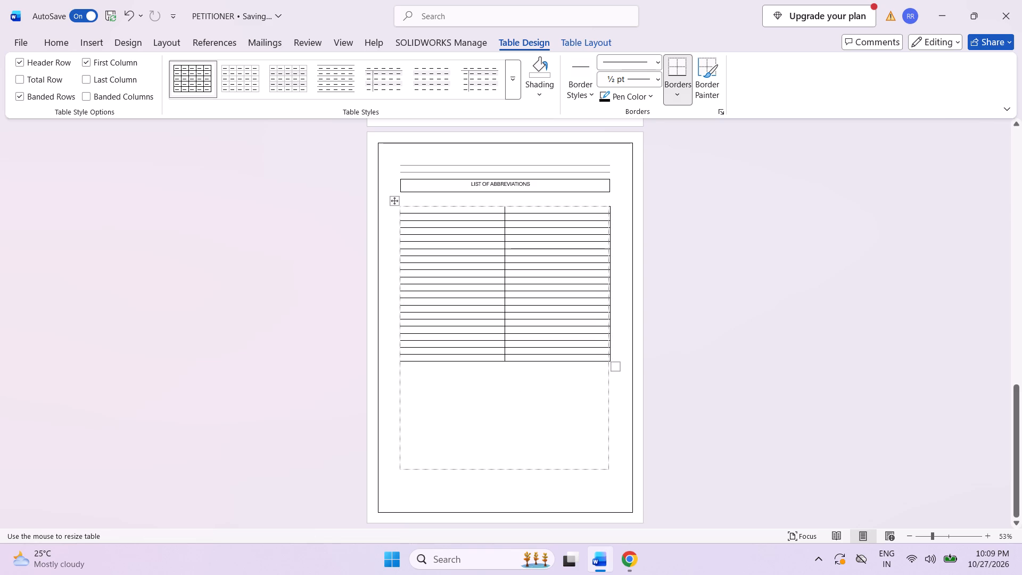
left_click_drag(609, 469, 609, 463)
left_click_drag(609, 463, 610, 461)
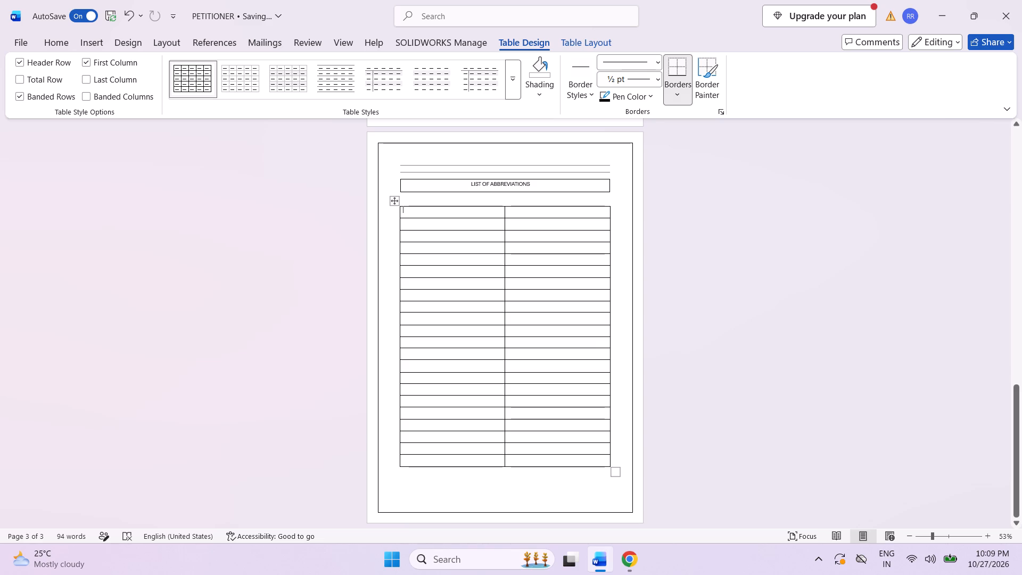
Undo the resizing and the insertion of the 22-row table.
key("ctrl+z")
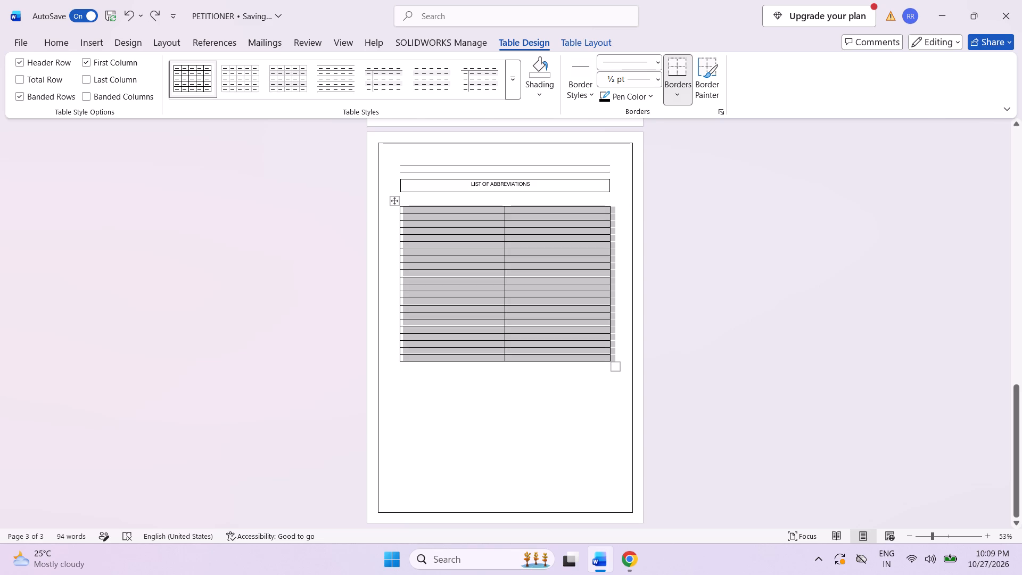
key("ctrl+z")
Insert a table with 2 columns and 23 rows below the LIST OF ABBREVIATIONS box.
left_click(88, 44)
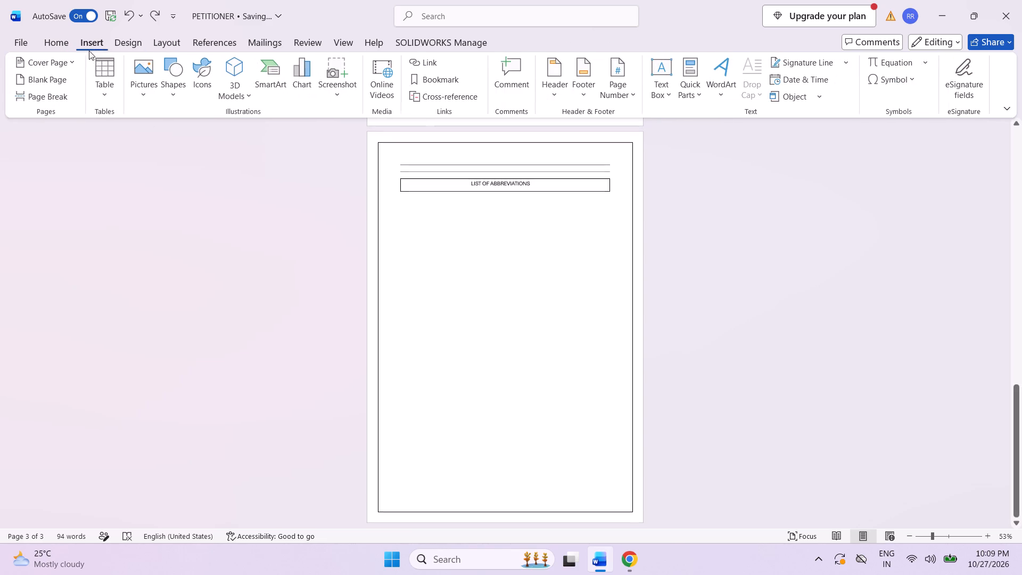
left_click(102, 86)
left_click(134, 251)
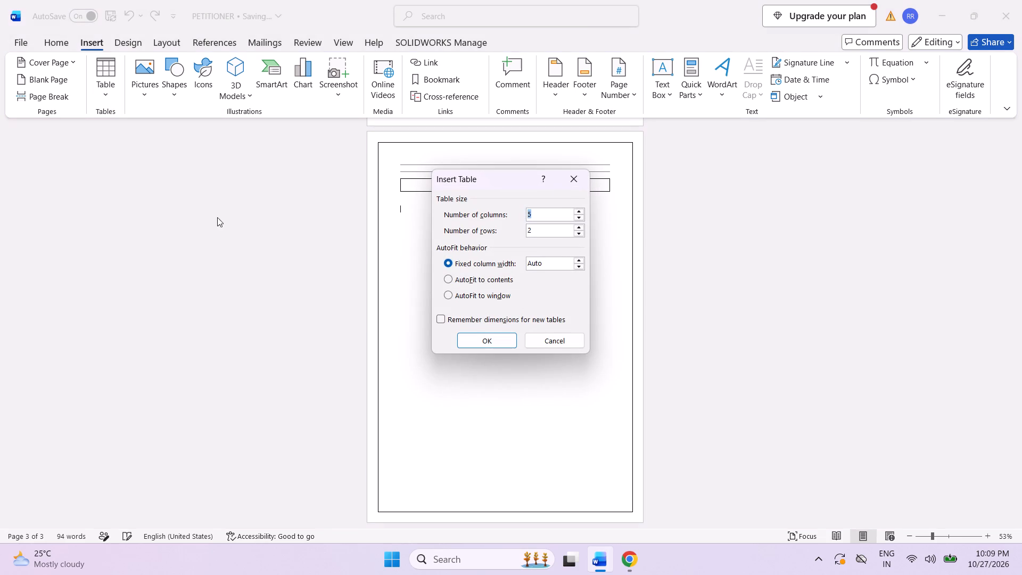
key("2")
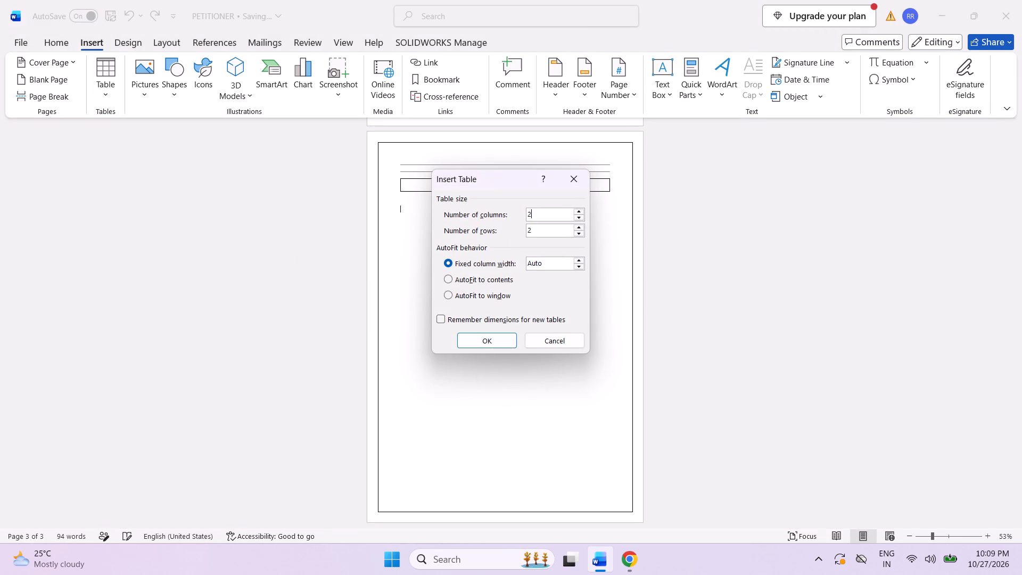
left_click(534, 230)
key("3")
left_click(487, 338)
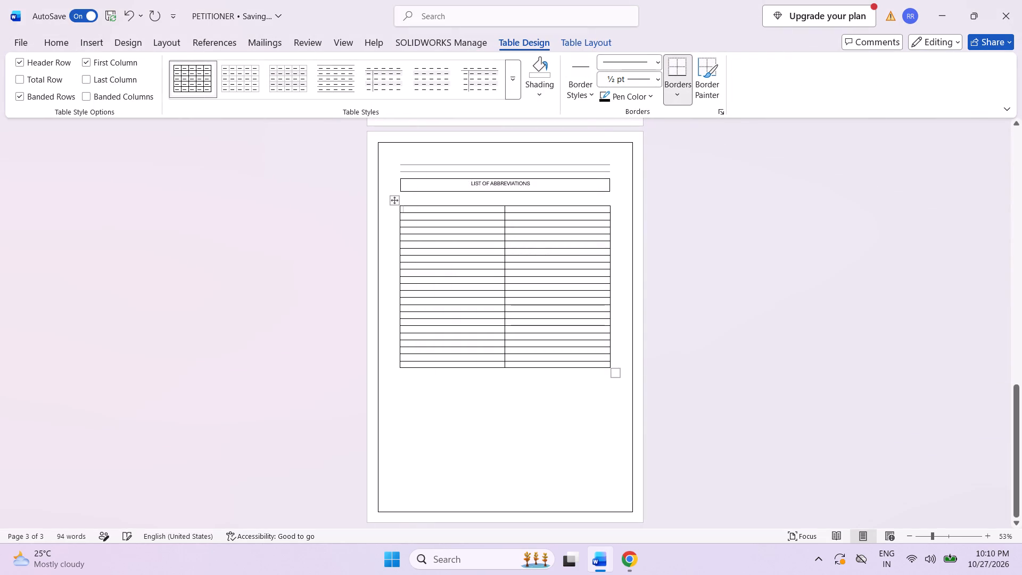
Stretch the 23-row table down toward the bottom of the page, keeping its width in line with the heading box.
left_click_drag(619, 377, 611, 453)
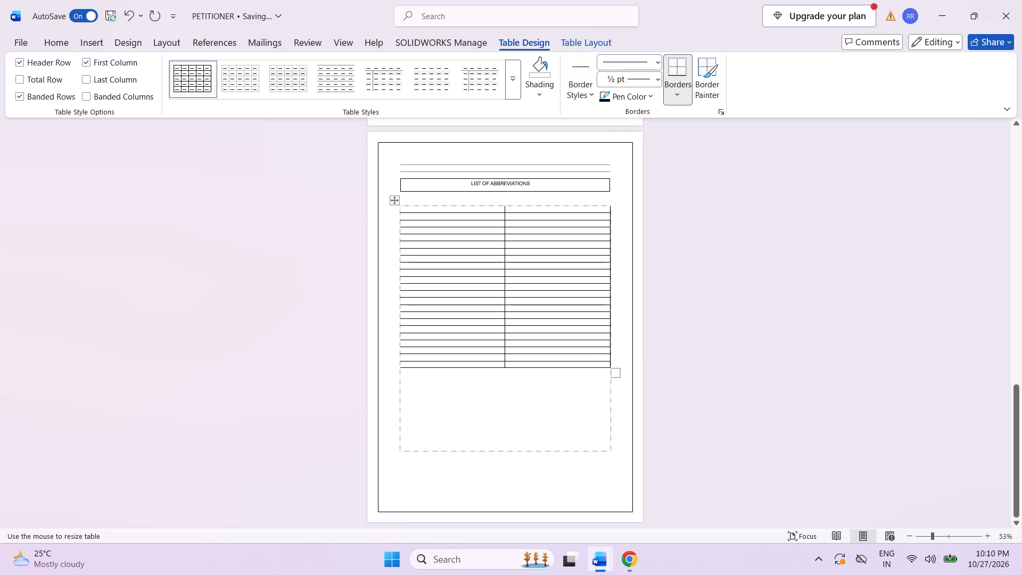
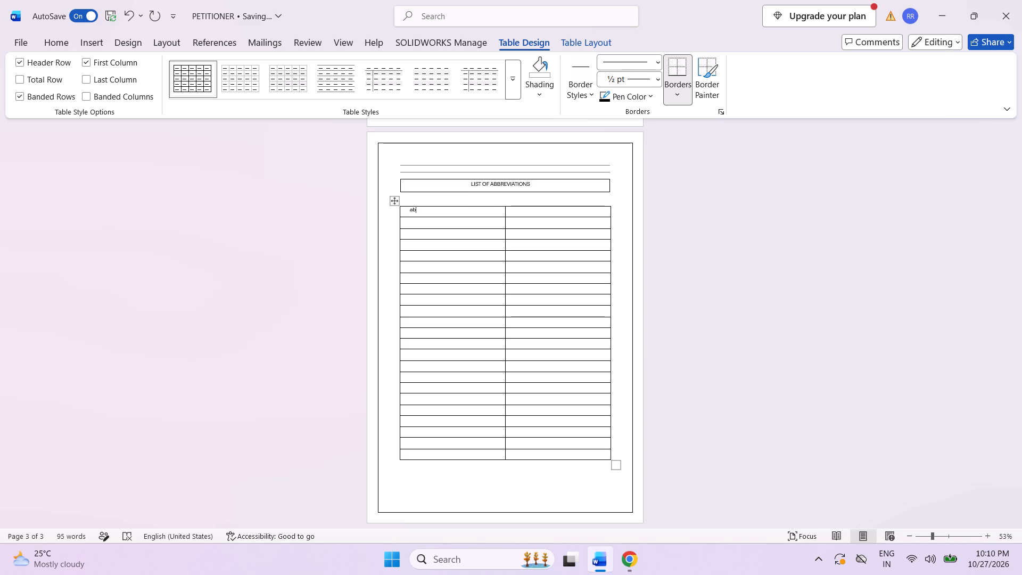
Enter the column heading "Abbreviation", with a capital A, in the first cell of the table's top row.
type("bre")
type("viation")
key("Left")
key("Left")
key("Left")
key("Left")
key("Left")
key("Left")
key("Left")
key("Left")
key("Left")
key("Left")
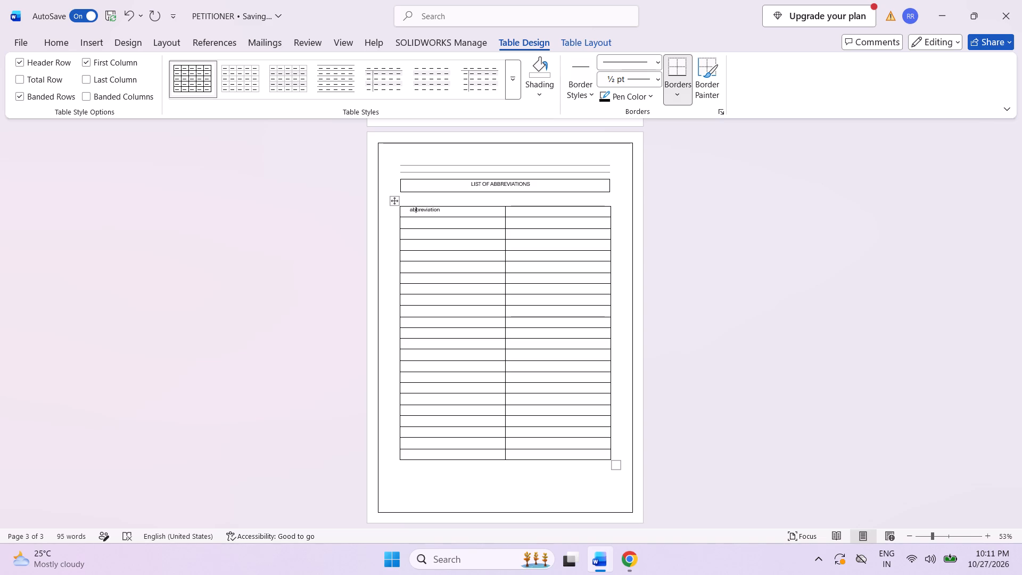
key("Left")
key("BackSpace")
Indent the "Abbreviation" heading with leading spaces so it sits near the middle of its cell.
key("Right")
key("Right")
key("Right")
key("Right")
key("Right")
key("Right")
key("Right")
key("Right")
key("Right")
key("Right")
key("Right")
key("Right")
key("Right")
key("Right")
key("Right")
key("Right")
key("Right")
key("Right")
key("Right")
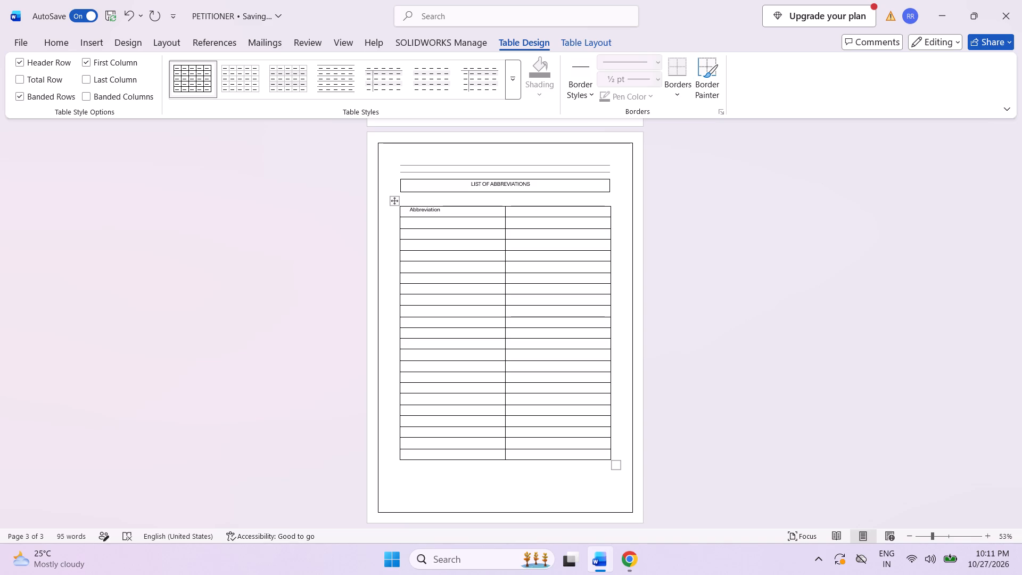
key("Right")
key("Up")
key("Up")
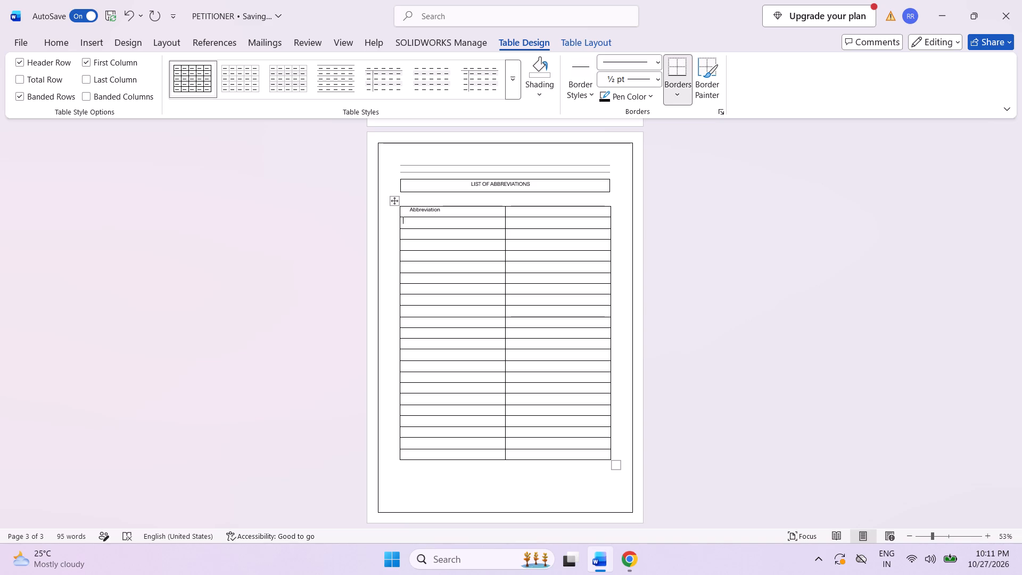
key("Up")
key("Up")
key("Down")
key("Right")
key("Right")
key("Right")
key("Right")
key("Right")
key("Right")
key("Right")
key("Right")
key("Right")
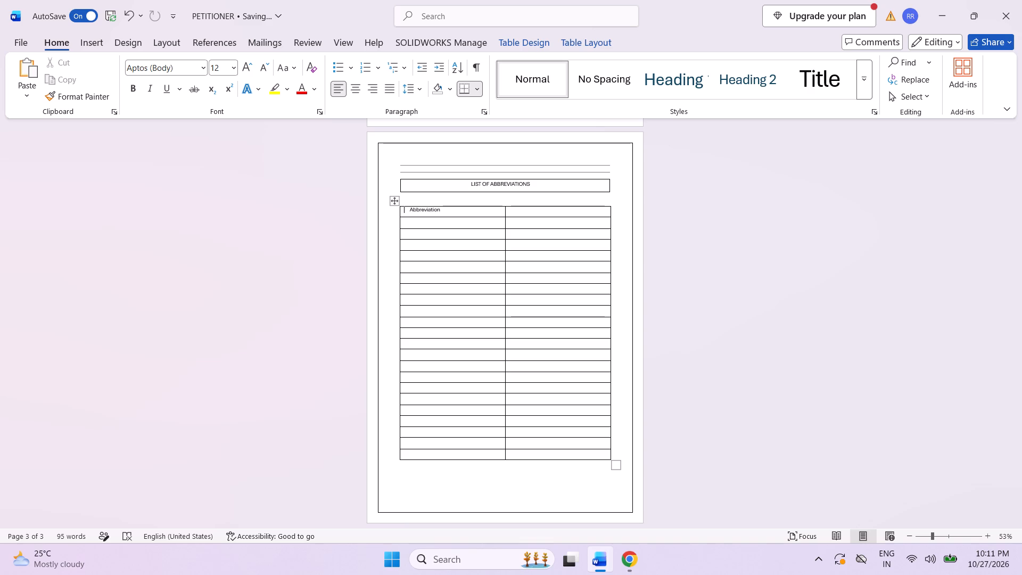
key("Right")
key("Left")
key("Left")
key("Left")
key("Left")
key("space")
key("space")
key("space")
key("space")
key("space")
key("space")
key("space")
key("space")
key("space")
key("space")
key("space")
key("space")
key("space")
key("space")
key("space")
key("space")
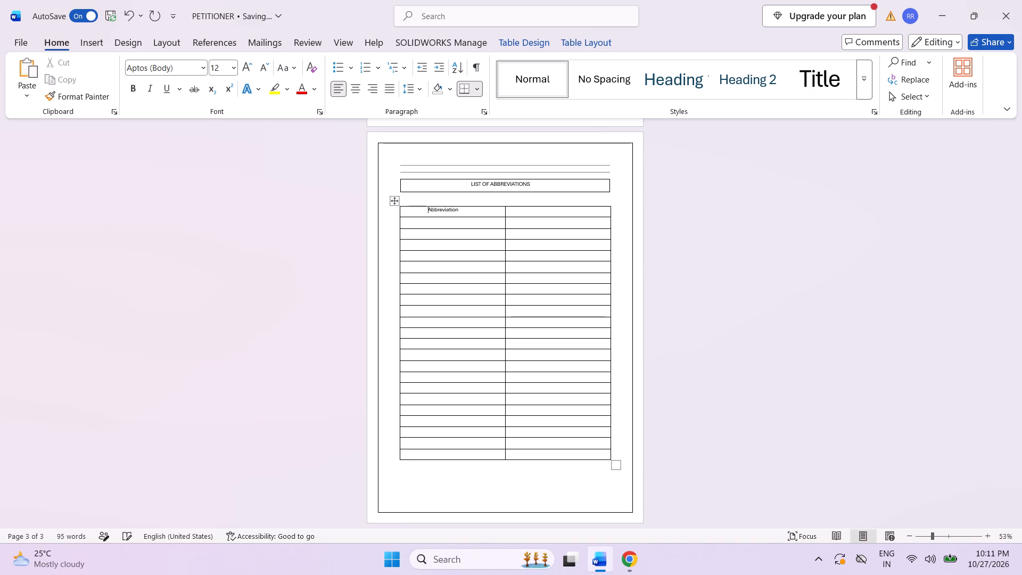
key("space")
key("space")
key("space")
key("space")
Enter "expensions" as the second column's heading in the top row, indented with spaces toward the middle of the cell.
key("Right")
key("Right")
key("Right")
key("Right")
key("Right")
key("Right")
key("Right")
key("Right")
key("Right")
key("Right")
key("Right")
key("Right")
key("Right")
key("Right")
key("Right")
key("Right")
key("Right")
key("Right")
key("Right")
key("Right")
key("Right")
key("Left")
key("Left")
key("Left")
key("Left")
key("Left")
key("Left")
key("Left")
key("Left")
key("Left")
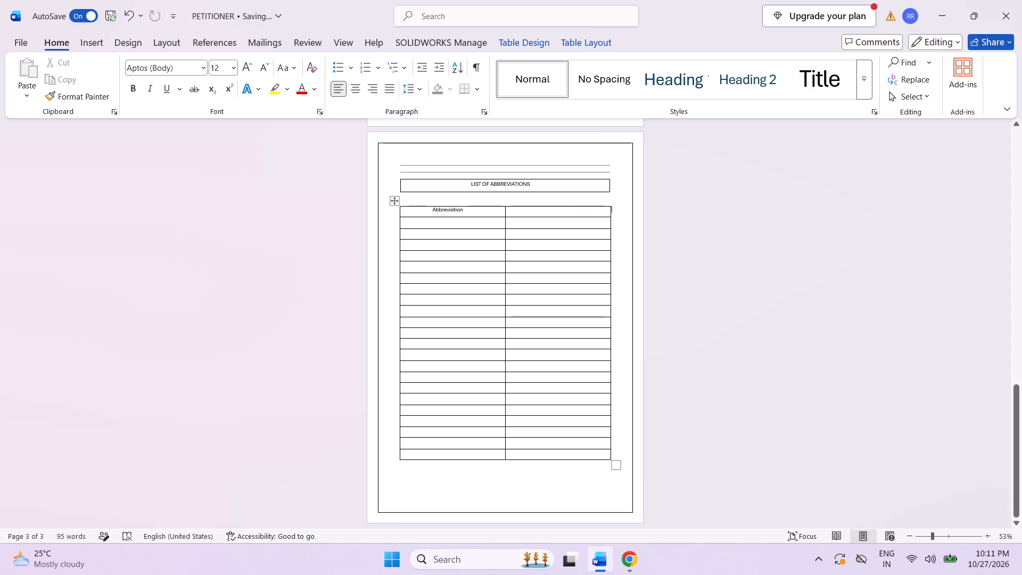
left_click(529, 210)
key("space")
key("space")
key("space")
key("space")
key("space")
key("space")
key("space")
key("space")
key("space")
key("space")
key("space")
key("space")
key("space")
key("space")
key("space")
key("space")
key("space")
key("space")
key("space")
key("space")
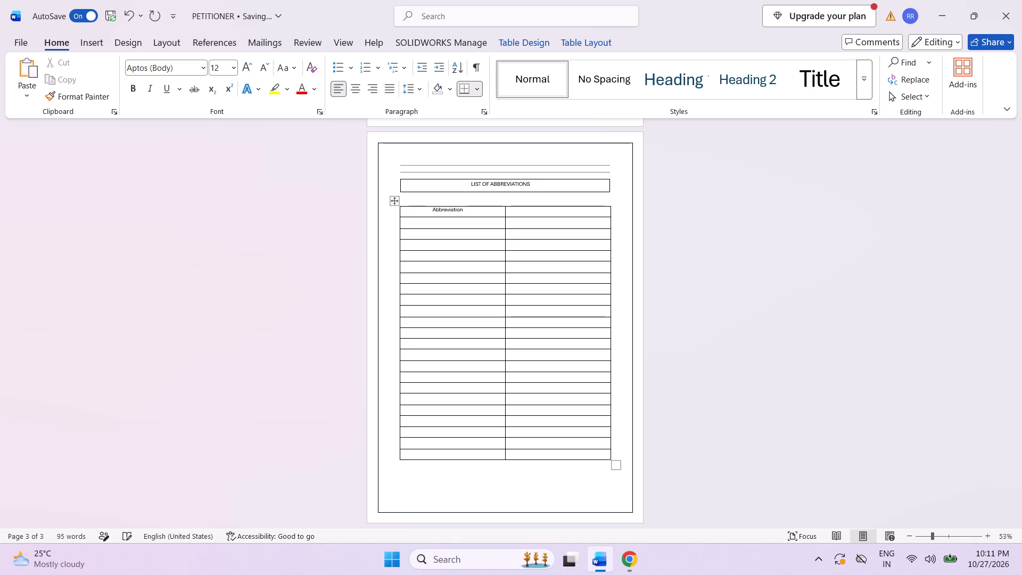
type("expen")
type("sions")
Go back to the first letter of "expensions" in the second column's heading cell to edit it.
key("Left")
key("Left")
key("Left")
key("Left")
key("Left")
key("Left")
key("Left")
key("Left")
key("Left")
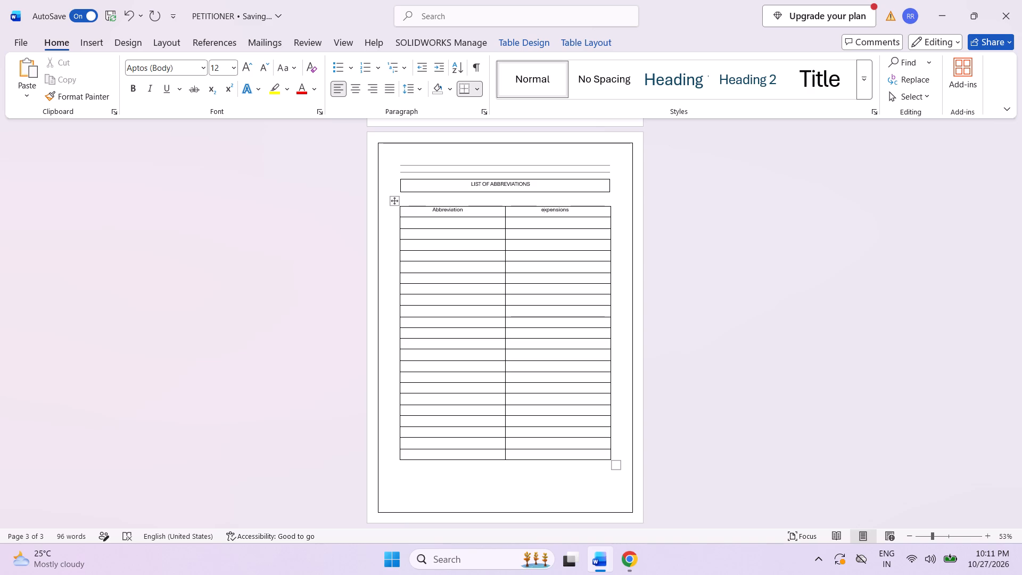
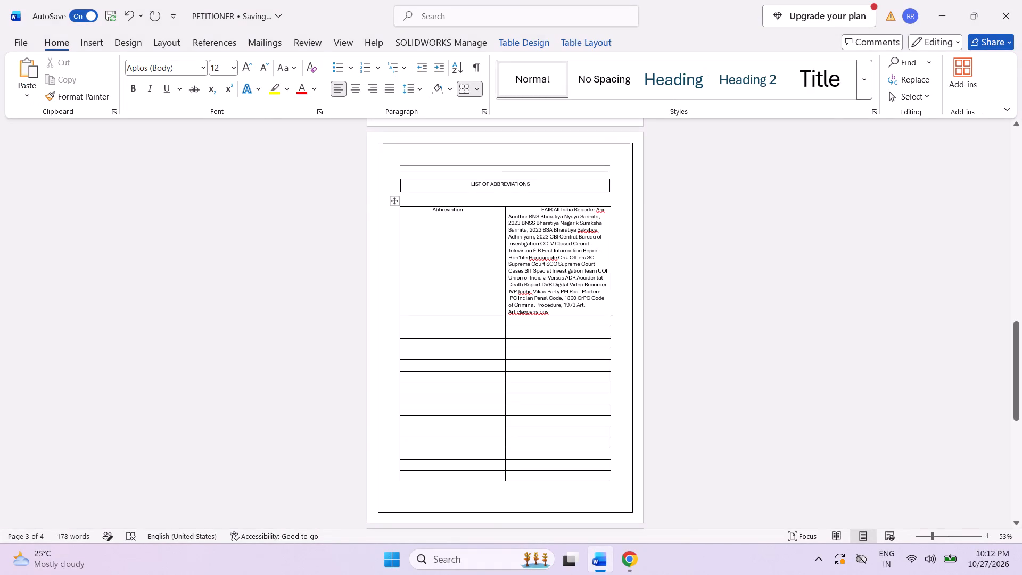
Delete all the text, including the pasted abbreviation list, from the second column's heading cell.
left_click(133, 283)
left_click(764, 245)
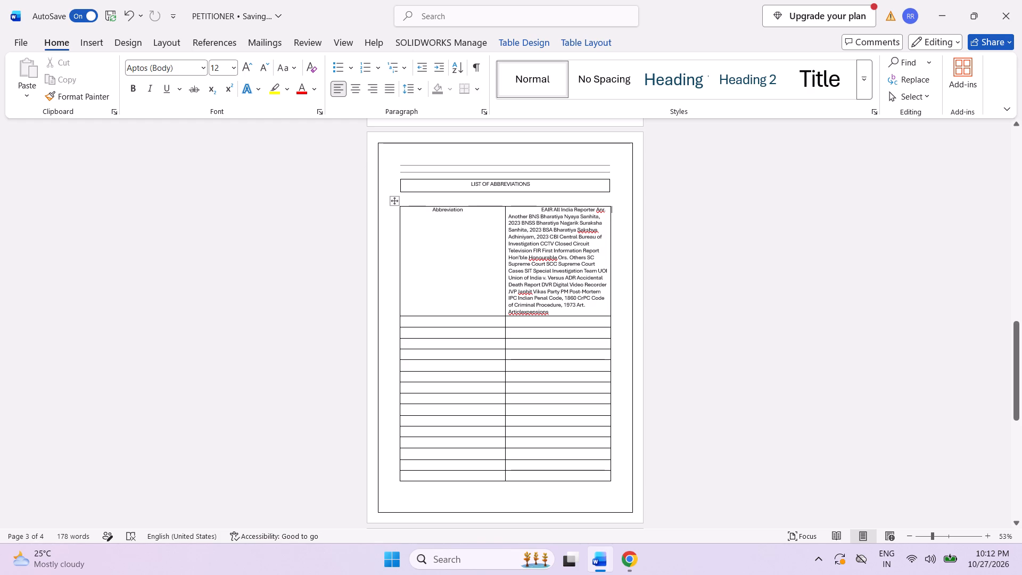
left_click_drag(554, 315, 561, 291)
left_click(789, 319)
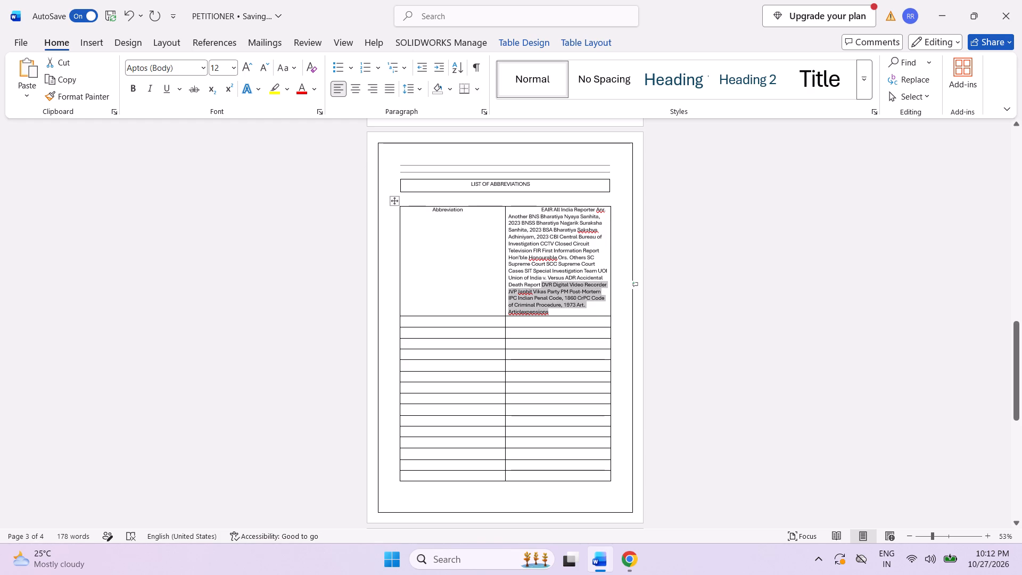
left_click(520, 311)
left_click_drag(520, 314, 514, 270)
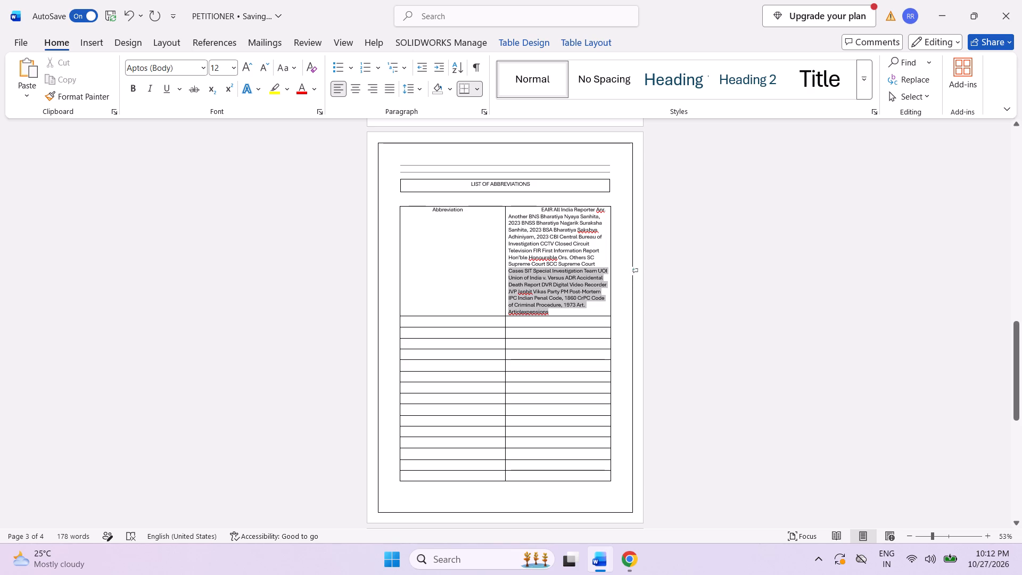
left_click_drag(514, 270, 540, 206)
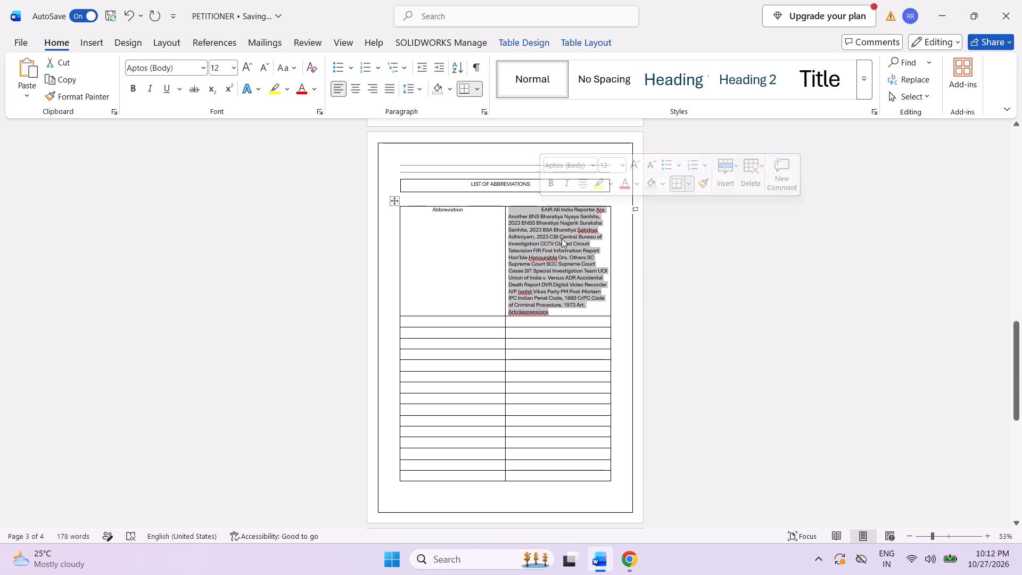
key("BackSpace")
Enter "Expensions", with a capital E, as the heading in the second cell of the table's top row.
left_click(532, 213)
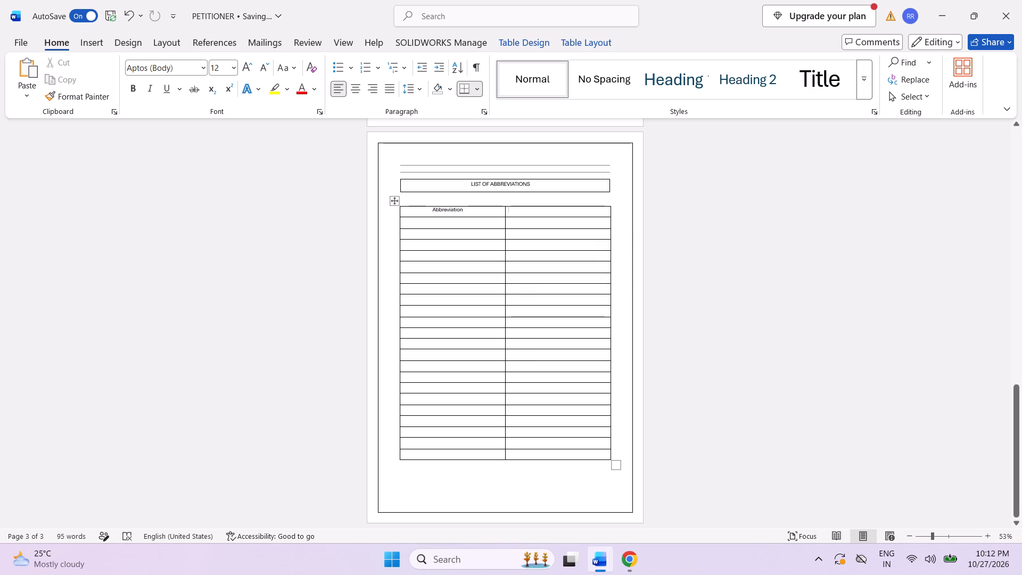
key("e")
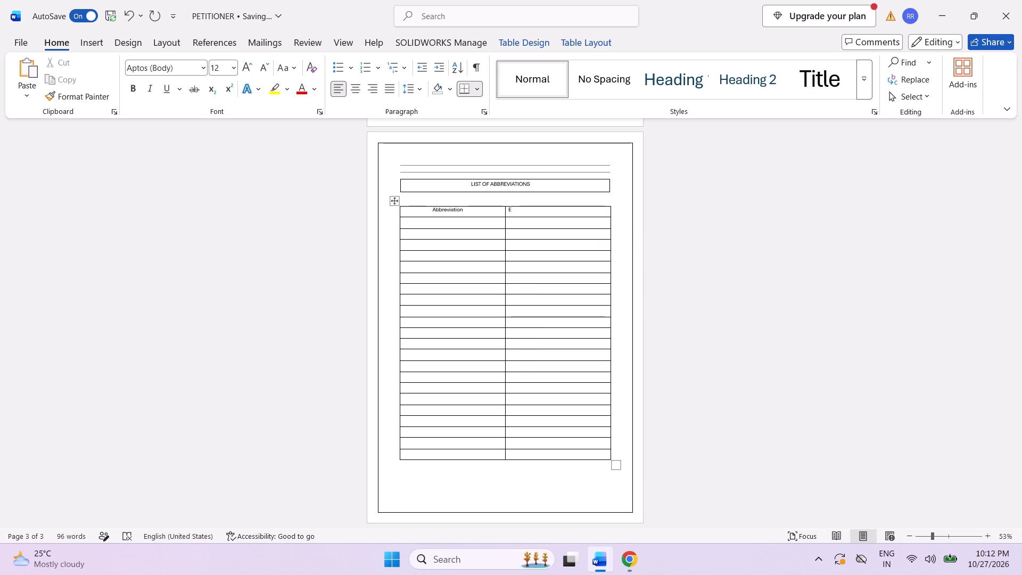
key("x")
key("p")
type("ention")
key("BackSpace")
key("BackSpace")
key("BackSpace")
key("BackSpace")
type("sion")
key("s")
Indent the second column's heading with leading spaces so it sits near the middle of its cell.
key("Left")
key("Left")
key("Left")
key("Left")
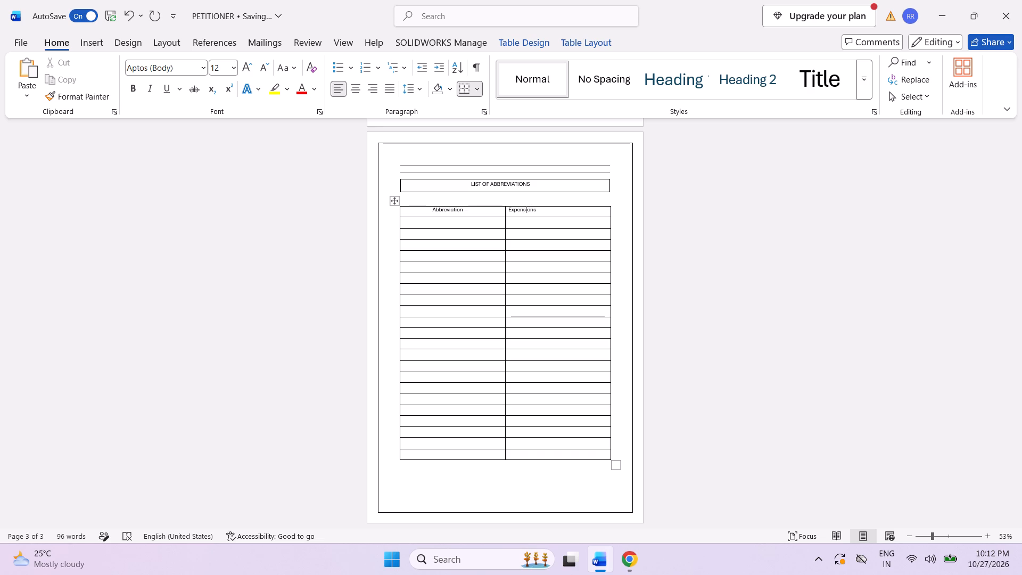
key("Left")
key("Left")
key("Left")
key("Left")
key("Left")
key("Left")
key("space")
key("space")
key("space")
key("space")
Correct the second column's heading to "Expansions" by replacing the wrong vowel with an "a".
key("Right")
key("Right")
key("Right")
key("Right")
key("Right")
key("Right")
key("Right")
key("Right")
key("Right")
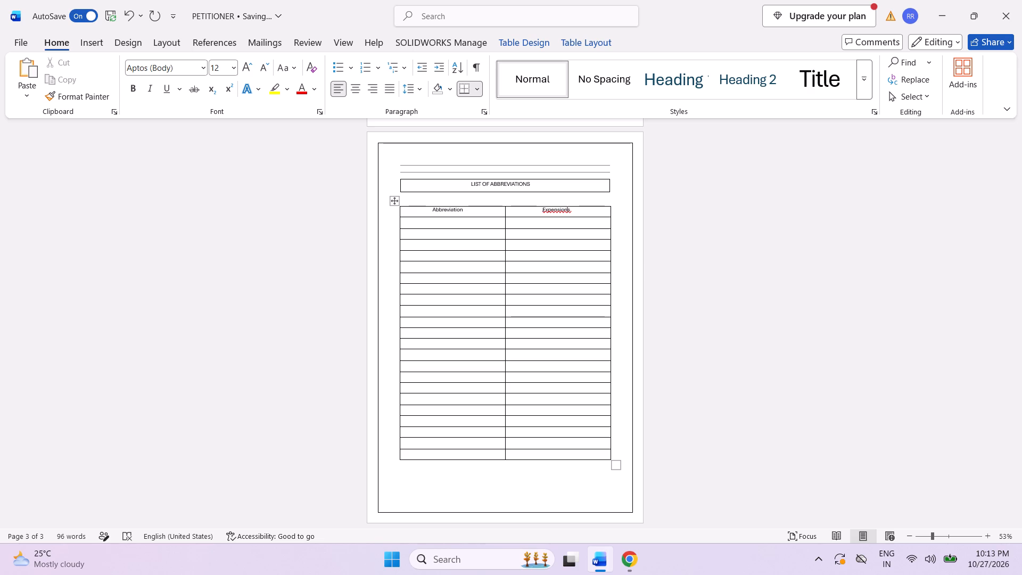
key("Right")
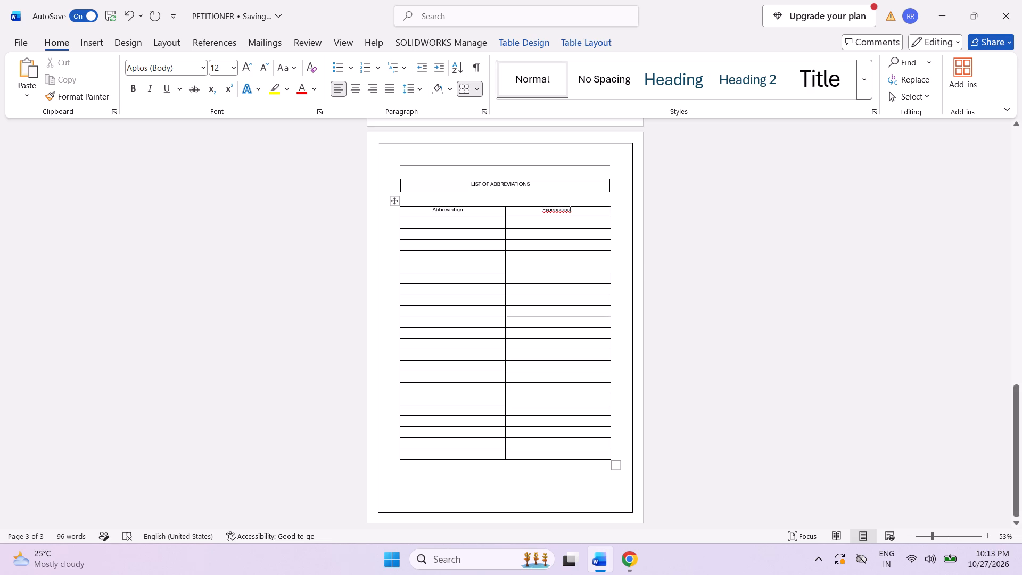
left_click(555, 210)
key("BackSpace")
key("a")
left_click(583, 215)
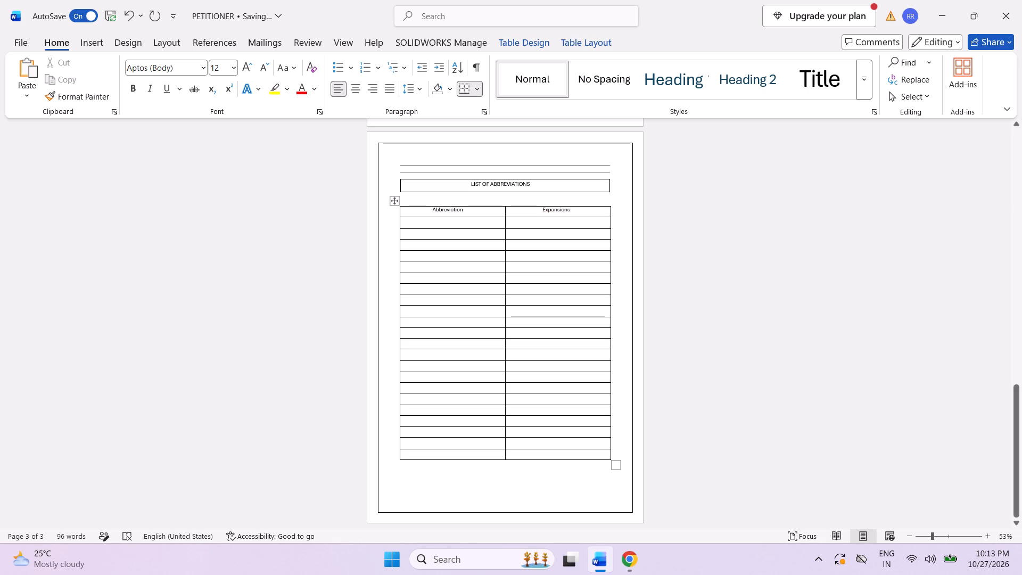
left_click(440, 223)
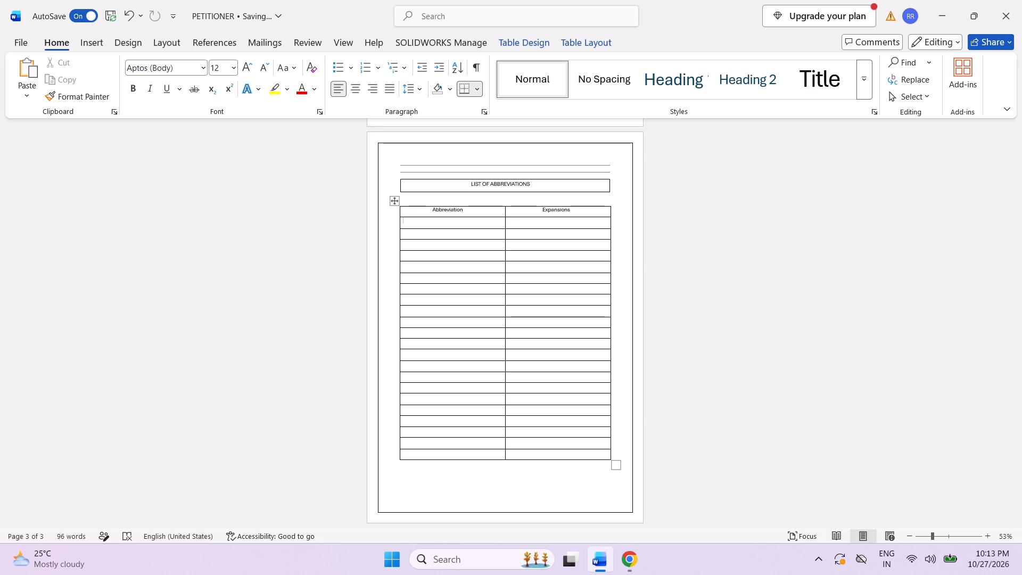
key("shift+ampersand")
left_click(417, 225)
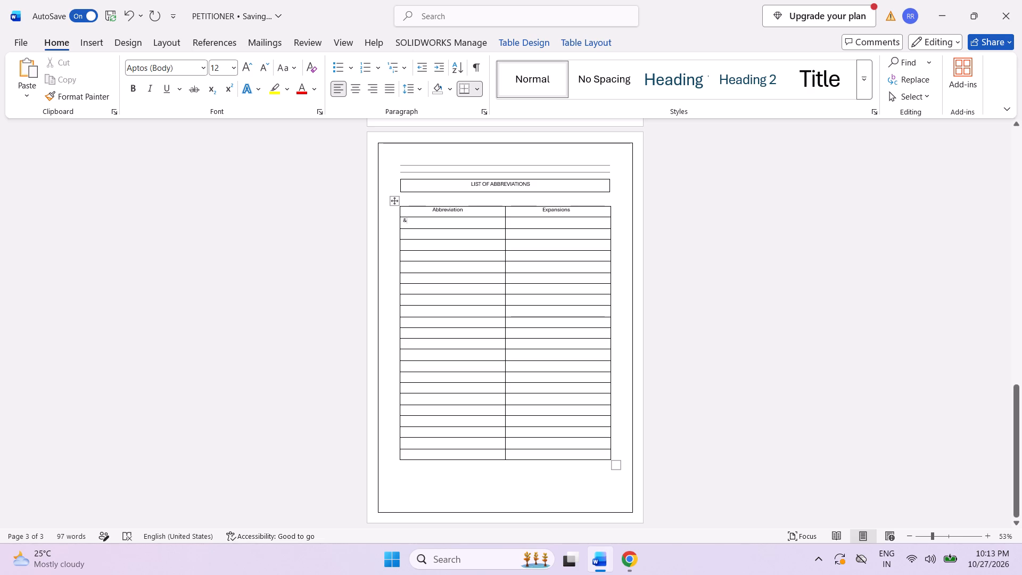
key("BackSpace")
Enter "AIR", centred, in the Abbreviation cell of the first row below the headings.
left_click(446, 219)
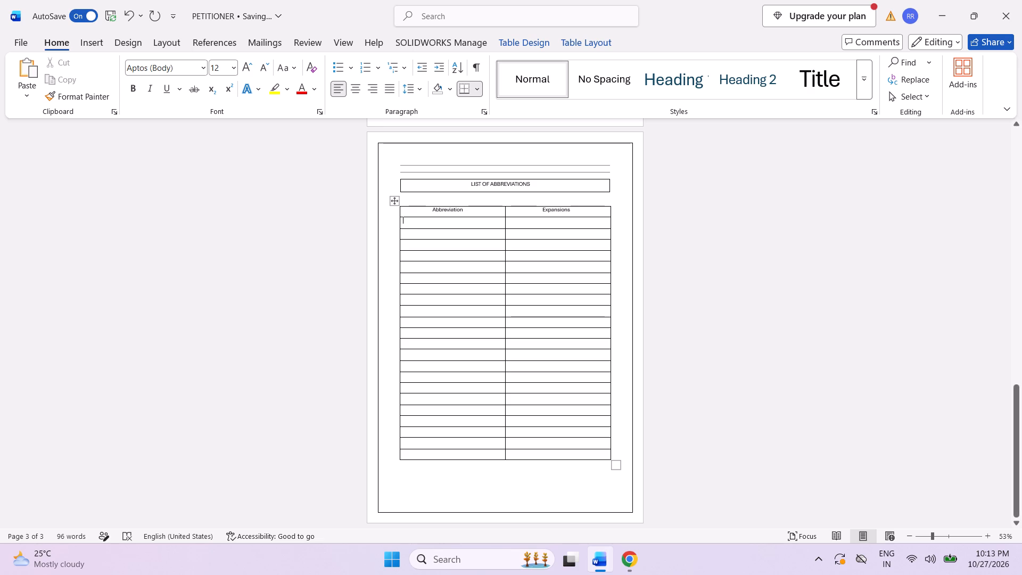
left_click(445, 224)
double_click(445, 224)
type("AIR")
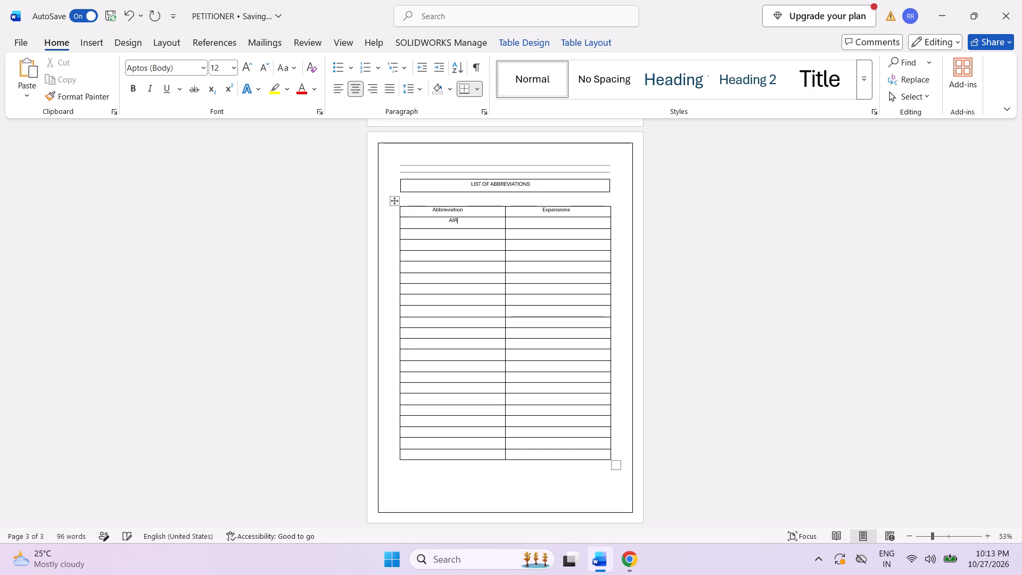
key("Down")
Enter "Anr." in the Abbreviation cell below AIR, indented with leading spaces so it sits near the middle of the cell.
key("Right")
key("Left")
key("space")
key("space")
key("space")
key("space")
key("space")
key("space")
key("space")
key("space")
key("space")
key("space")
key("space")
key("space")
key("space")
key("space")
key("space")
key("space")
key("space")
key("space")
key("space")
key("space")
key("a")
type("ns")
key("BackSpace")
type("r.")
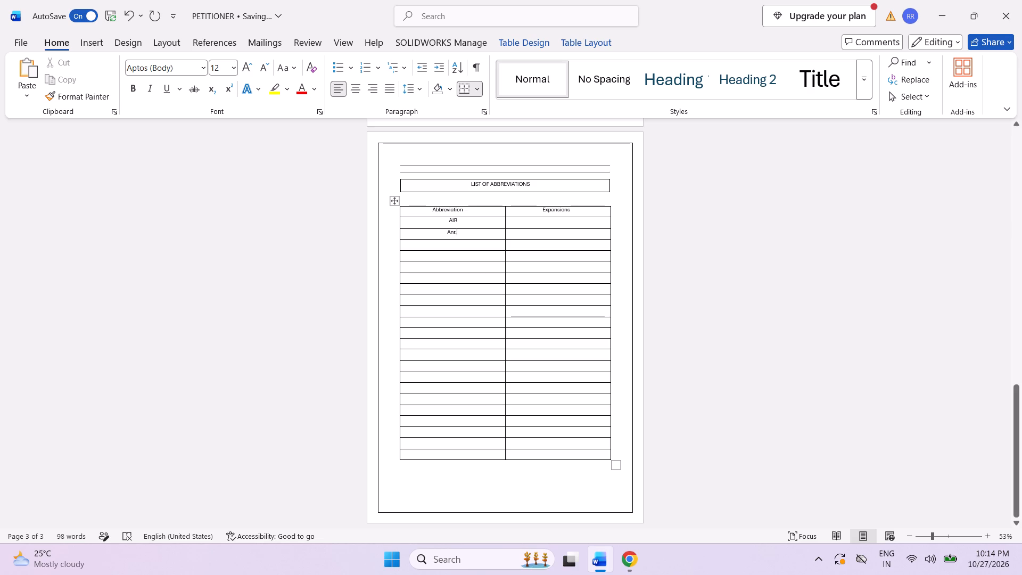
Start a centred entry in the empty Abbreviation cell directly below "Anr.".
double_click(445, 243)
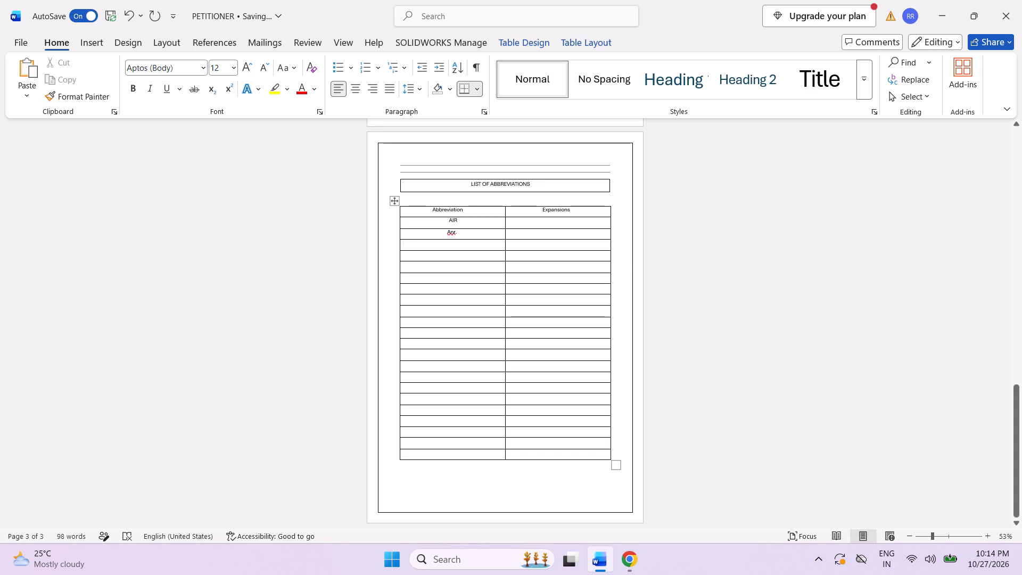
double_click(450, 246)
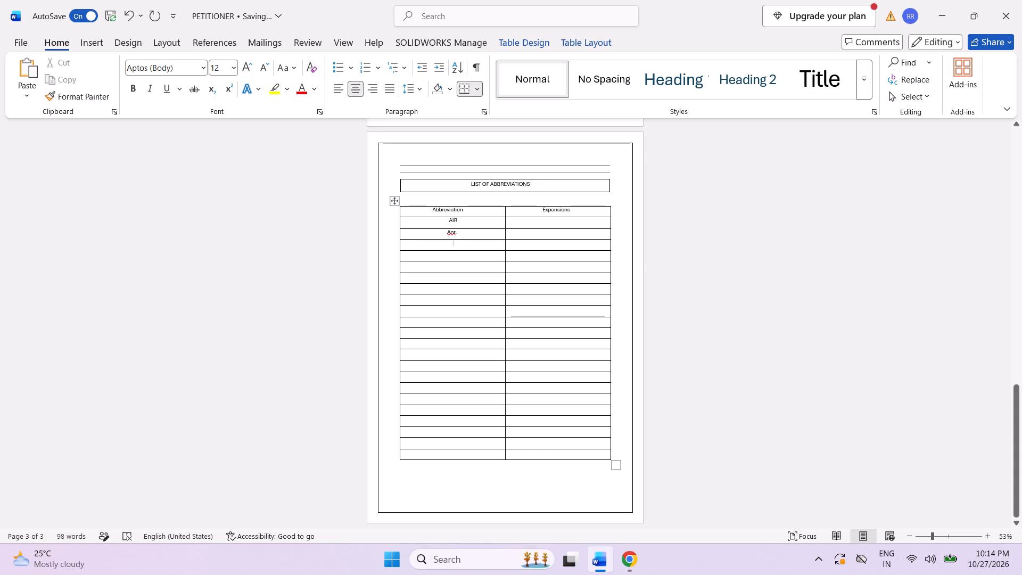
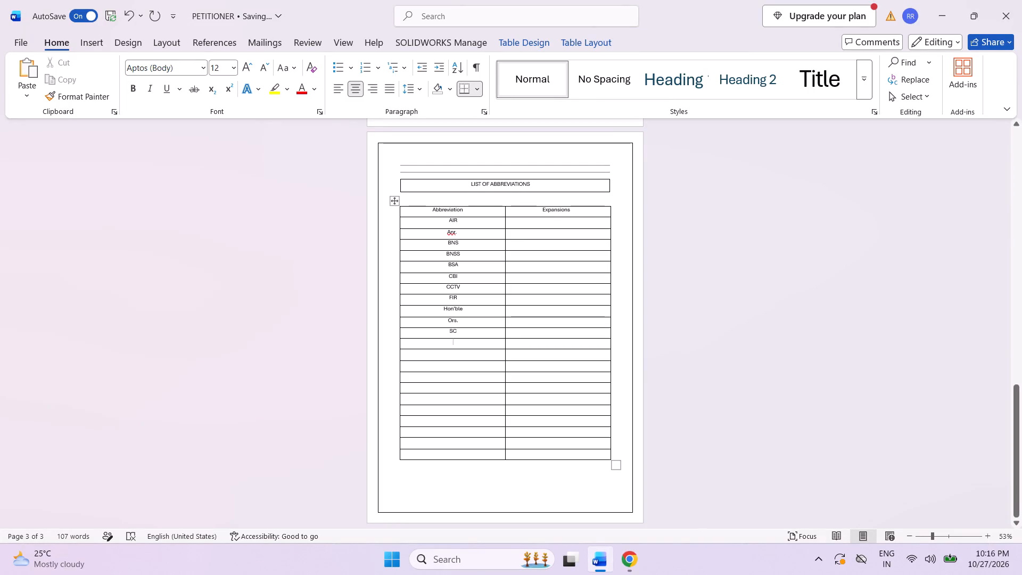
Enter "SSC" in the Abbreviation cell directly below "SC".
key("s")
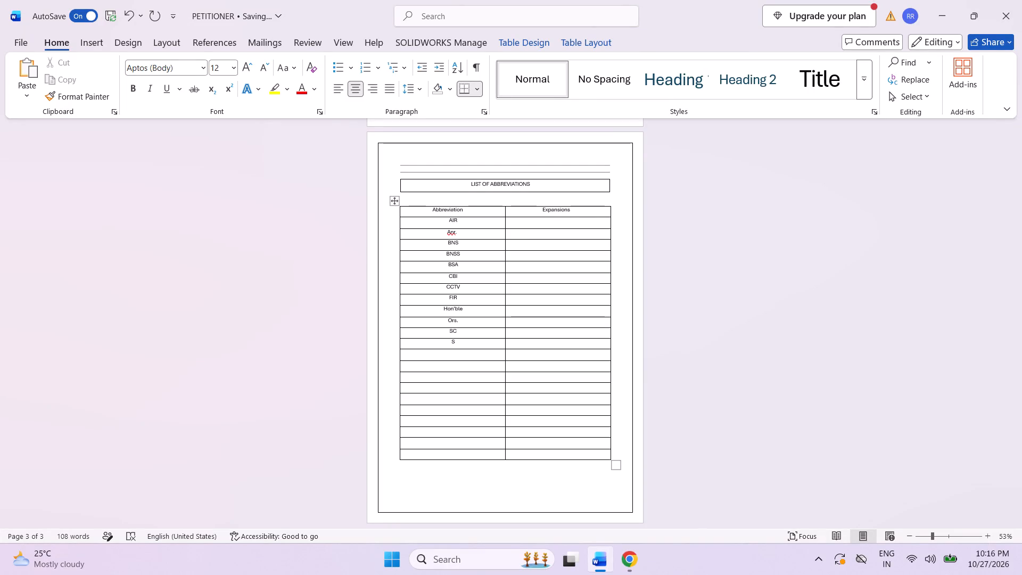
type("SC")
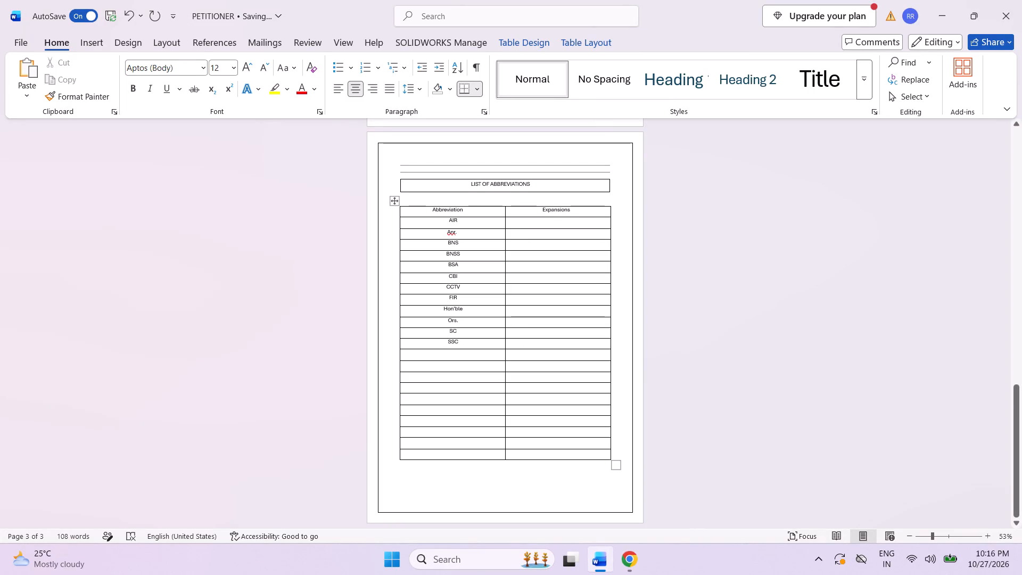
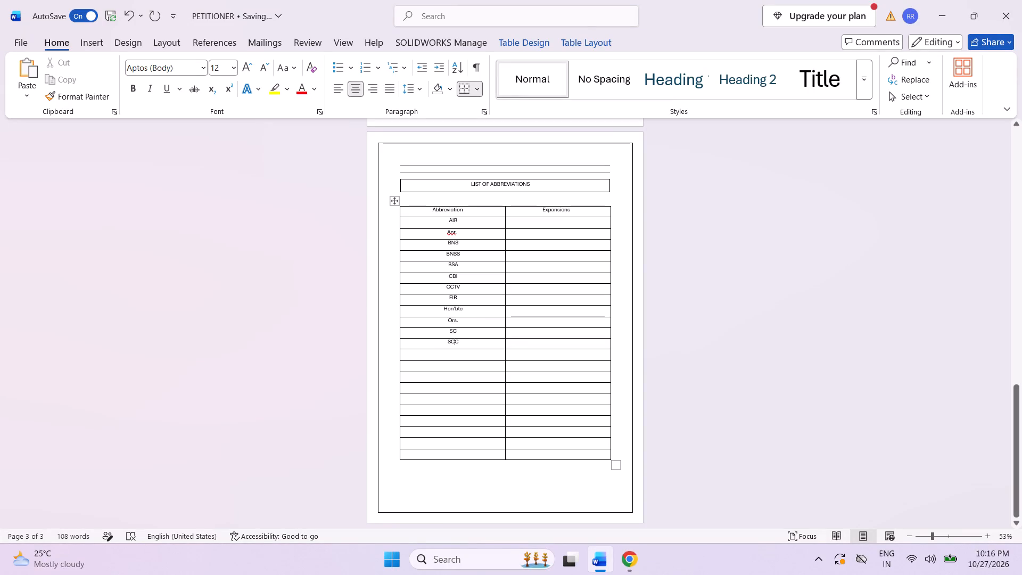
Enter "SIT" in the Abbreviation cell directly below "SCC", padded with leading spaces to line up with the centred entries above.
key("Down")
key("space")
key("space")
key("space")
key("space")
key("space")
key("space")
key("space")
key("space")
key("space")
key("space")
key("space")
key("space")
key("space")
key("space")
key("space")
key("space")
key("space")
key("space")
key("space")
key("space")
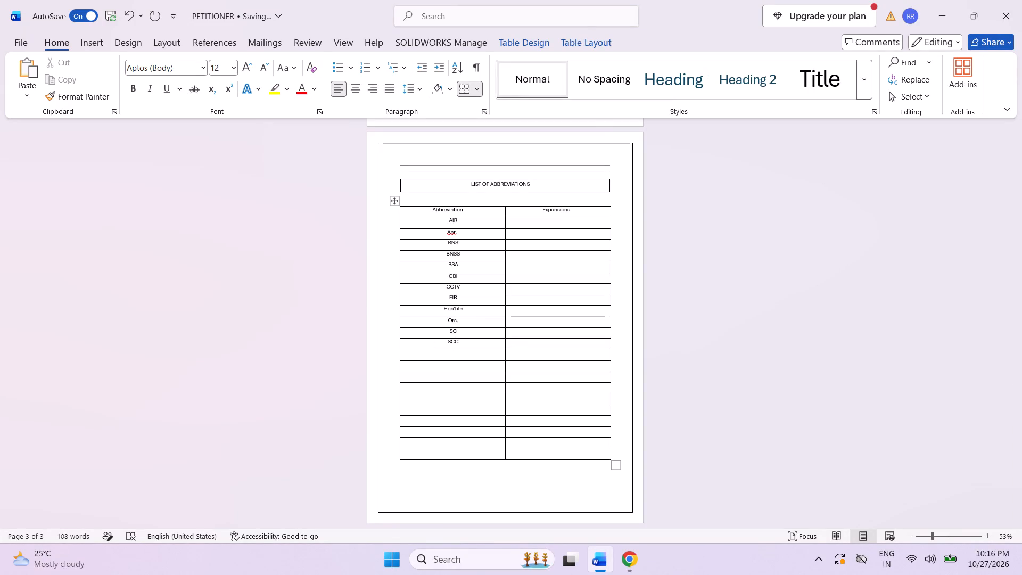
key("BackSpace")
type("SIT")
Enter "UOI" in the Abbreviation cell directly below "SIT", padded with leading spaces to line up with the centred entries.
key("Down")
key("Right")
key("Left")
key("space")
key("space")
key("space")
key("space")
key("space")
key("space")
key("space")
key("space")
key("space")
key("space")
key("space")
key("space")
key("space")
key("space")
key("space")
key("space")
key("space")
key("space")
key("space")
key("space")
key("space")
key("space")
type("UO")
key("i")
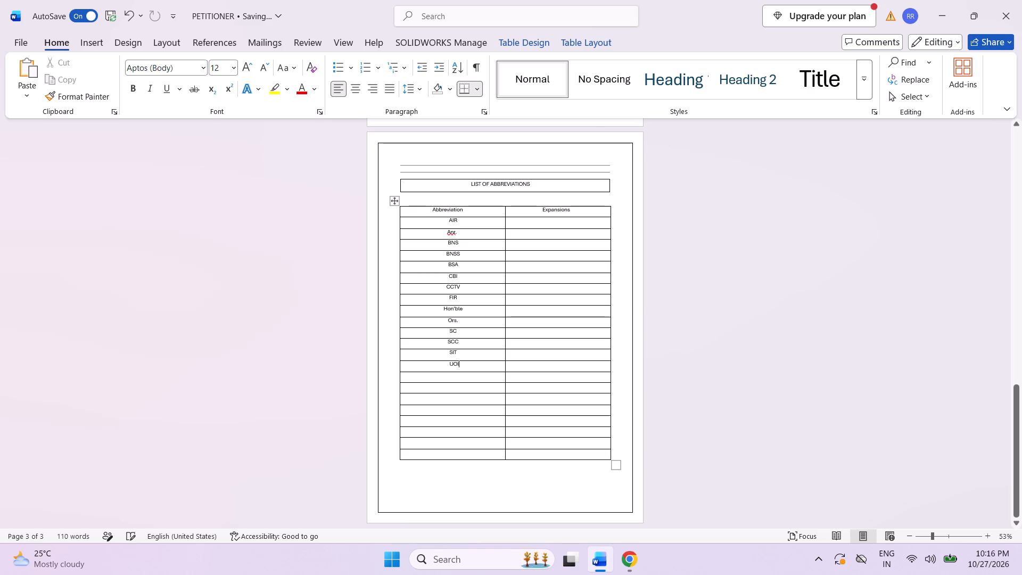
Enter "V." and "ADR", centred, in the two Abbreviation cells below "UOI".
double_click(451, 378)
type("V.")
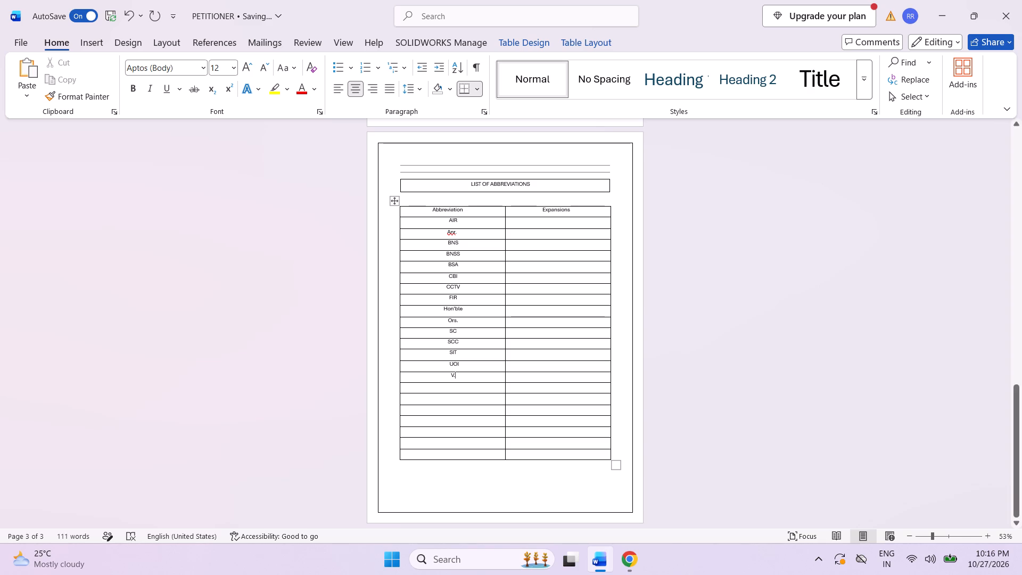
double_click(450, 388)
key("a")
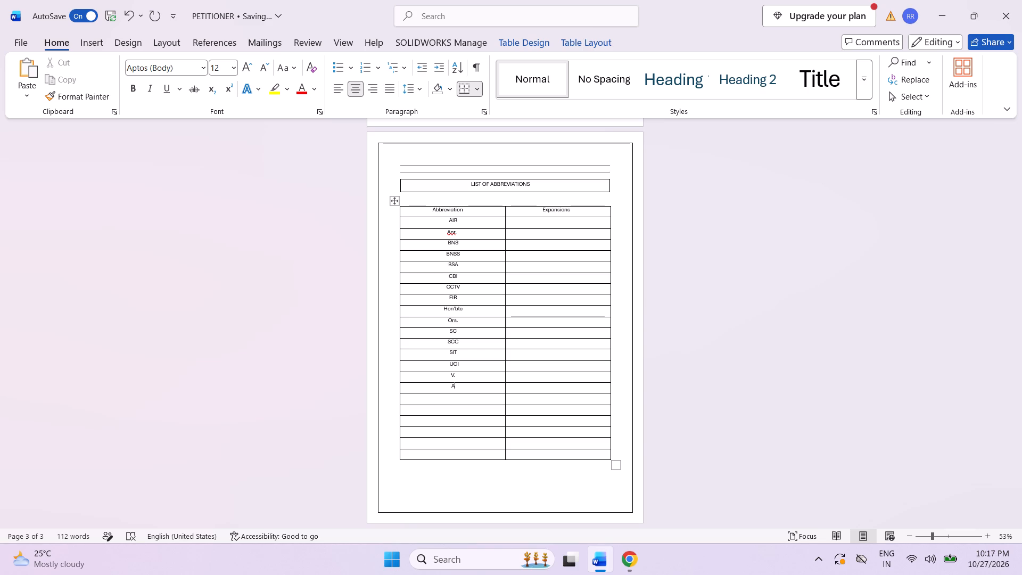
type("DR")
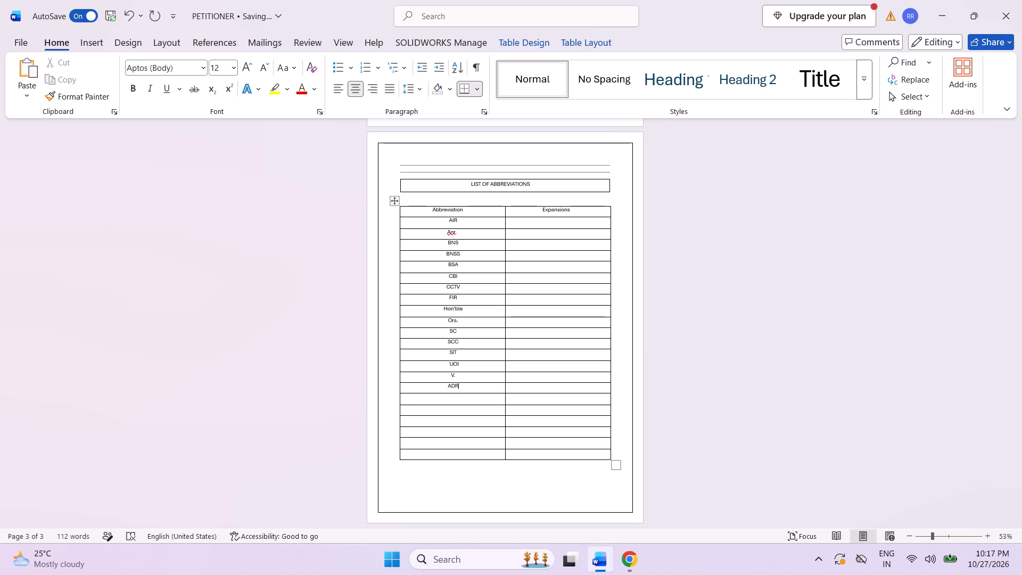
Enter "DVR" and "JVP", centred, in the two Abbreviation cells below "ADR".
double_click(450, 398)
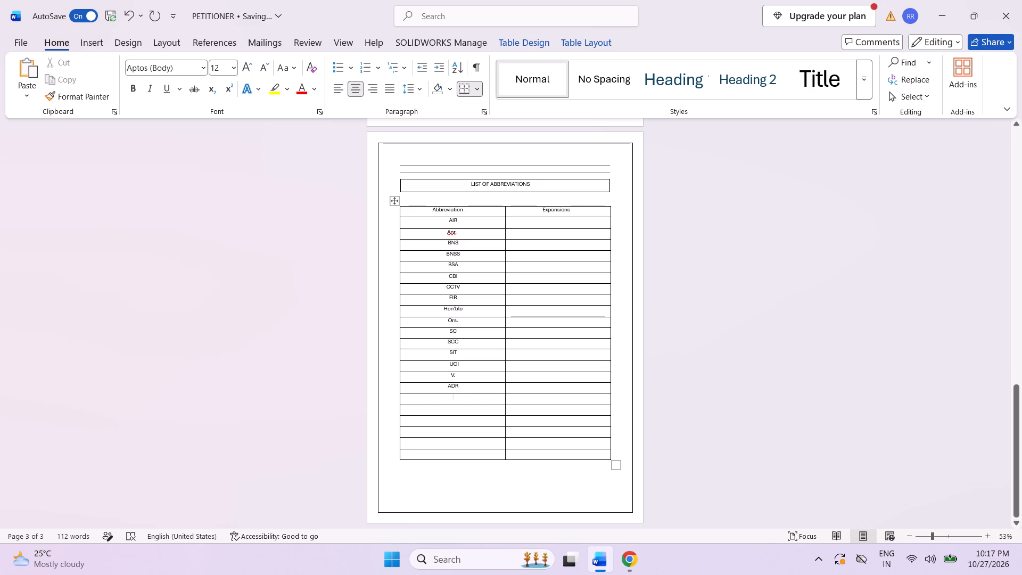
type("DVR")
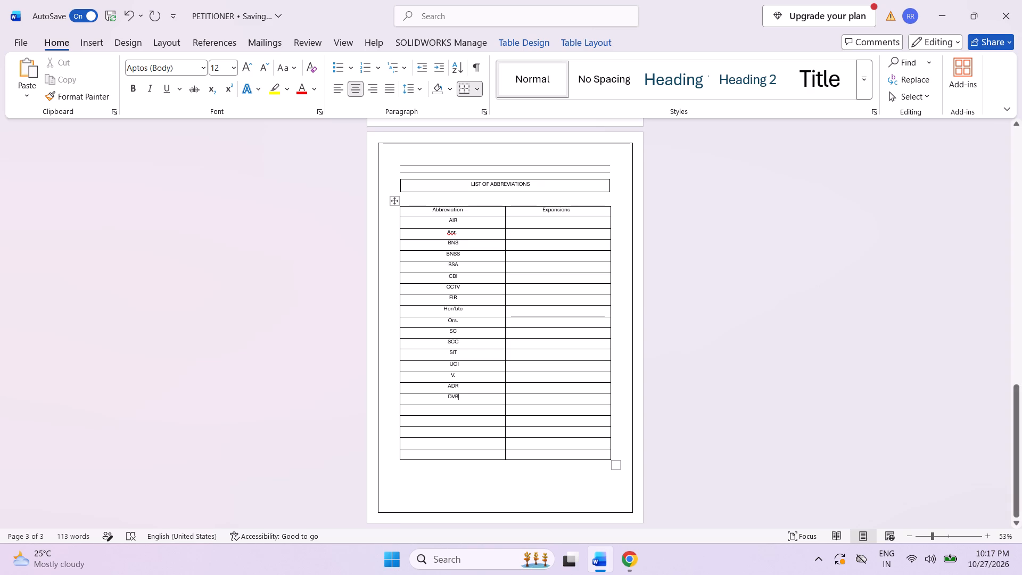
double_click(449, 411)
key("j")
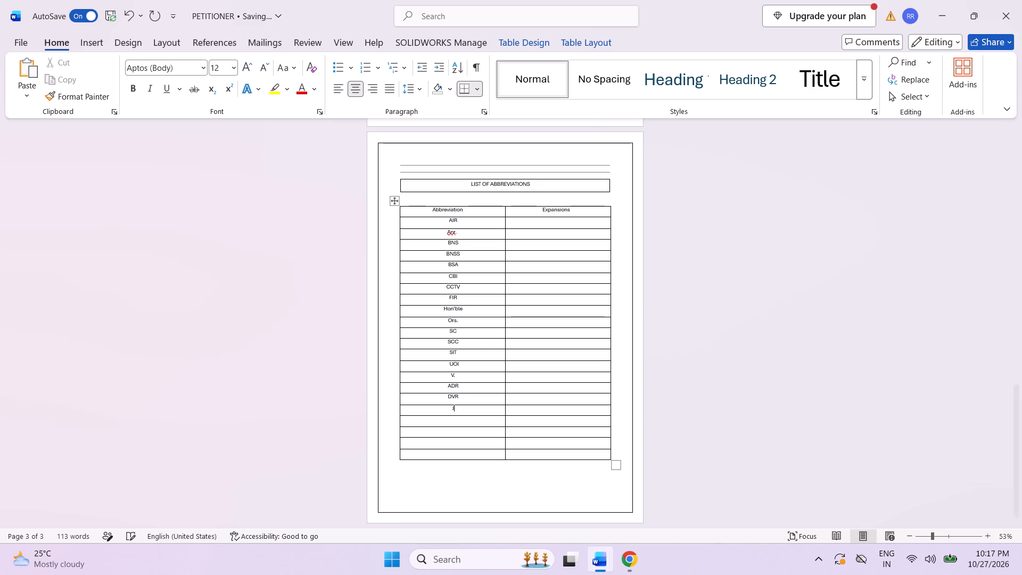
type("VR")
key("BackSpace")
key("p")
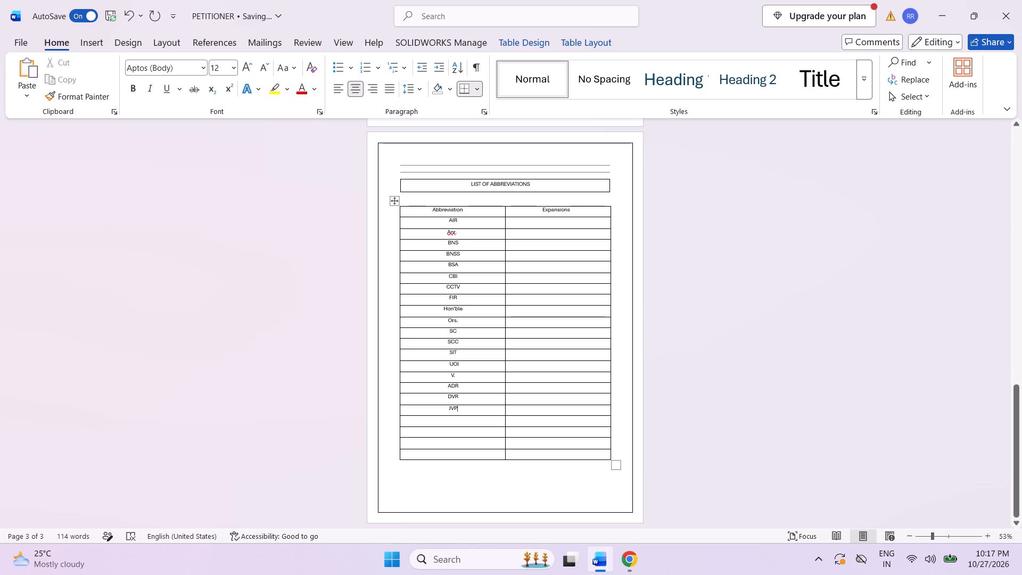
Enter "PM", centred, in the Abbreviation cell directly below "JVP".
double_click(452, 423)
type("PM")
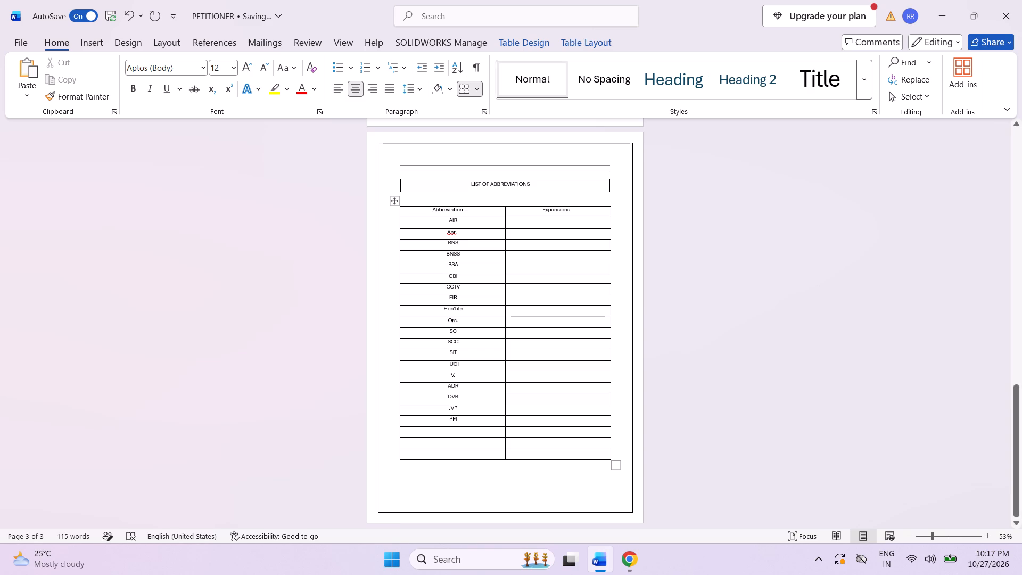
Begin a centred entry starting with "I" in the Abbreviation cell directly below "PM".
double_click(452, 431)
type("I")
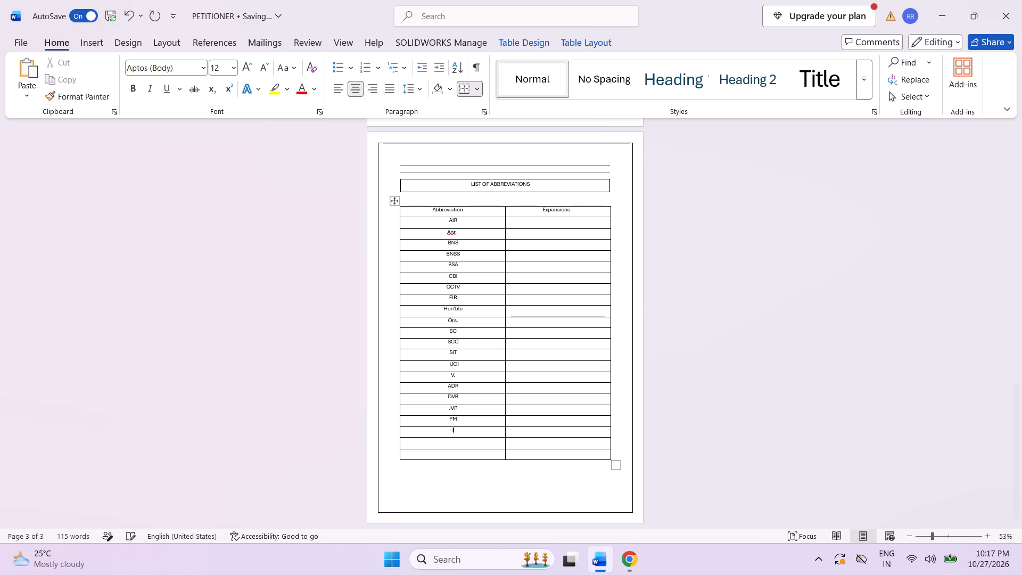
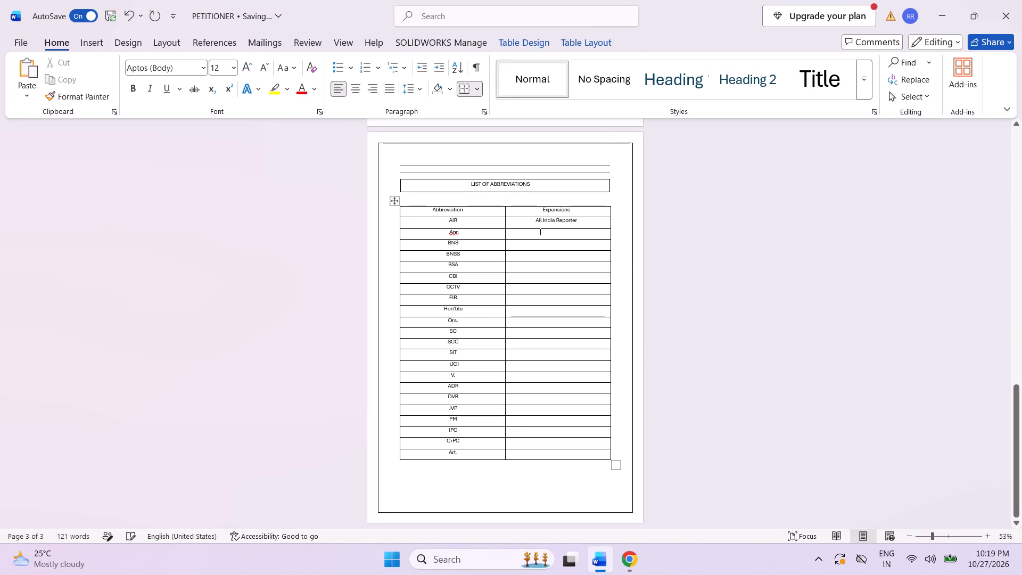
Paste the expansion "Another" into the Expansions cell directly below "All India Reporter".
key("ctrl+v")
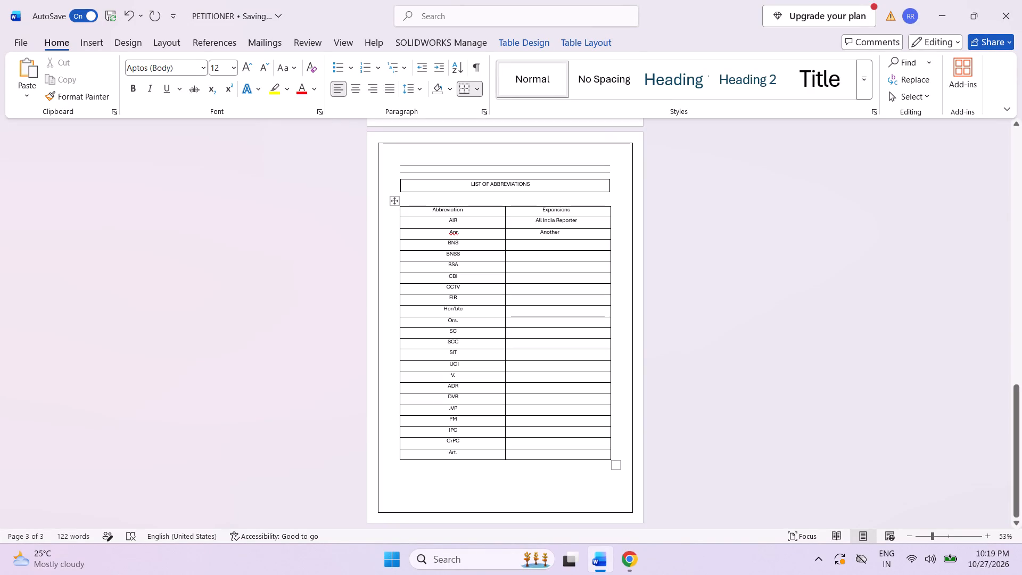
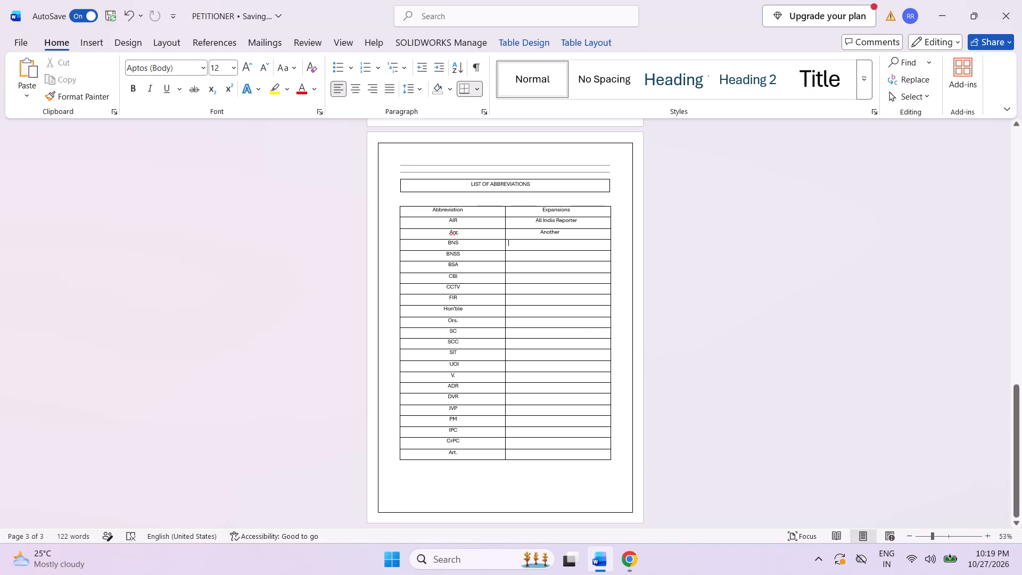
Place the insertion point in the empty Expansions cell beside "BNS" for its expansion entry.
double_click(534, 245)
double_click(533, 244)
double_click(533, 244)
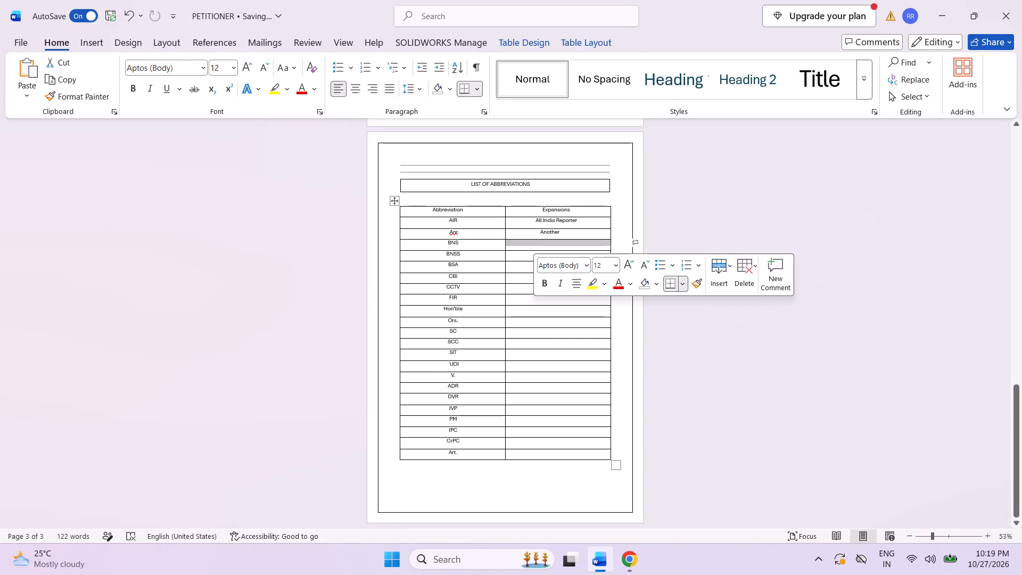
double_click(533, 244)
double_click(533, 243)
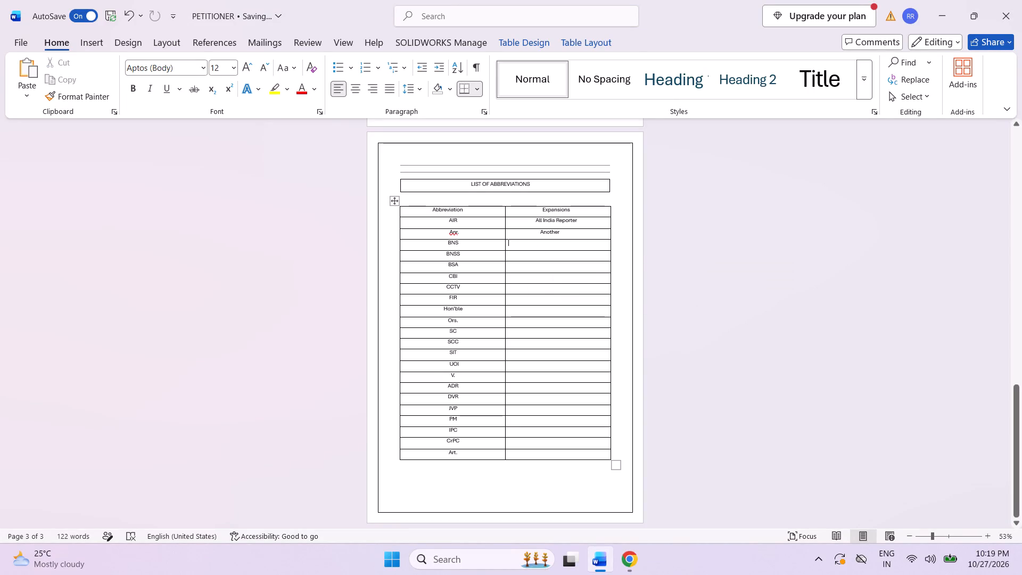
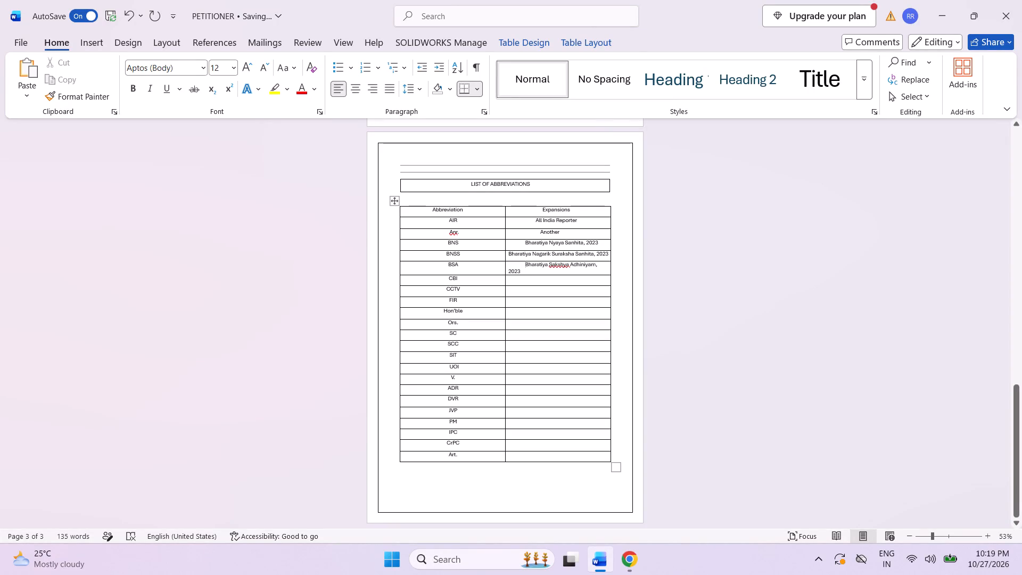
Replace the wide indent before the "BSA" expansion with three spaces to fit the entry on one line.
key("BackSpace")
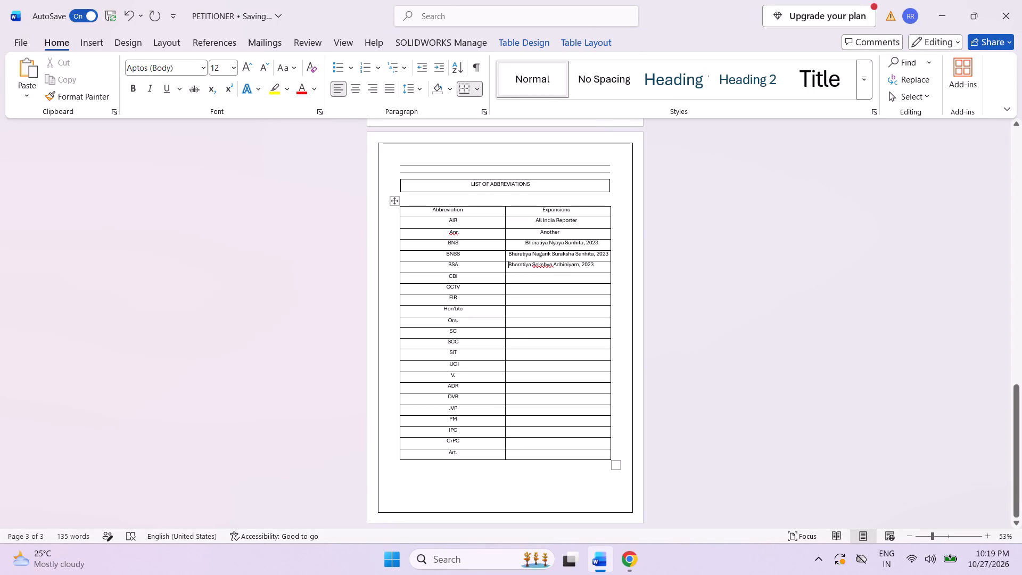
key("space")
key("space")
key("space")
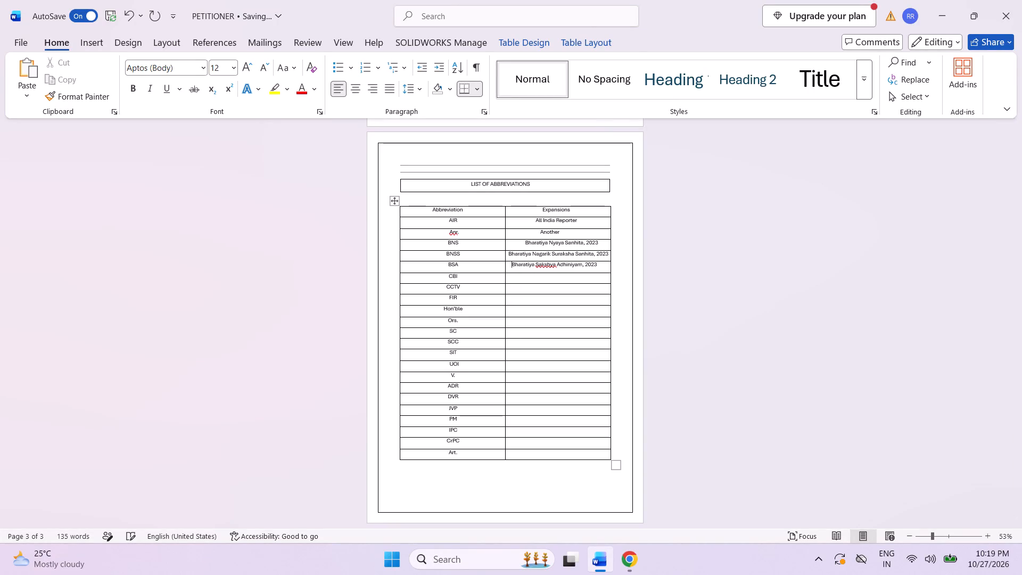
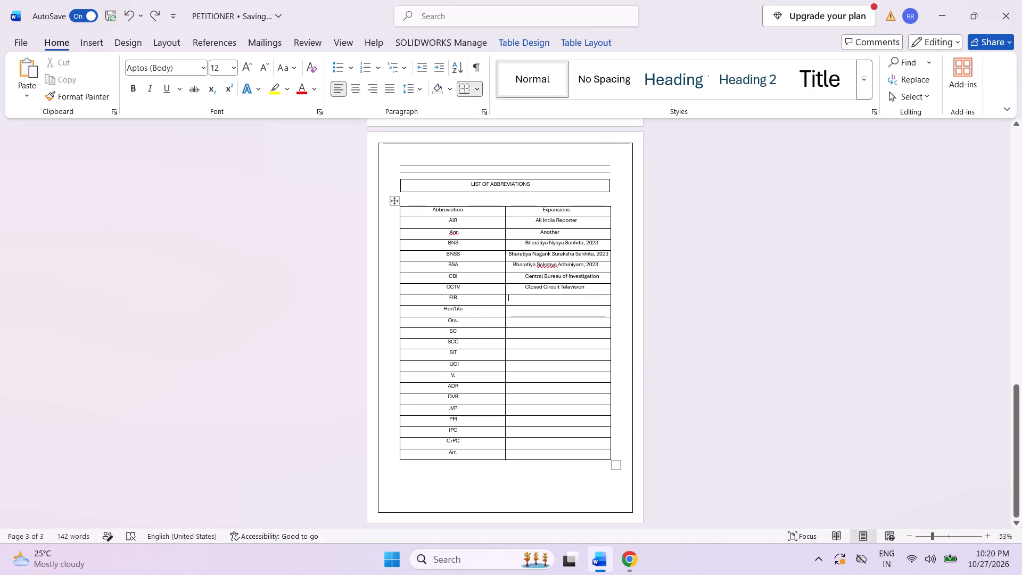
Paste the expansion "First Information Report" beside FIR, indented with spaces to line up with the CCTV expansion above.
key("space")
key("space")
key("space")
key("space")
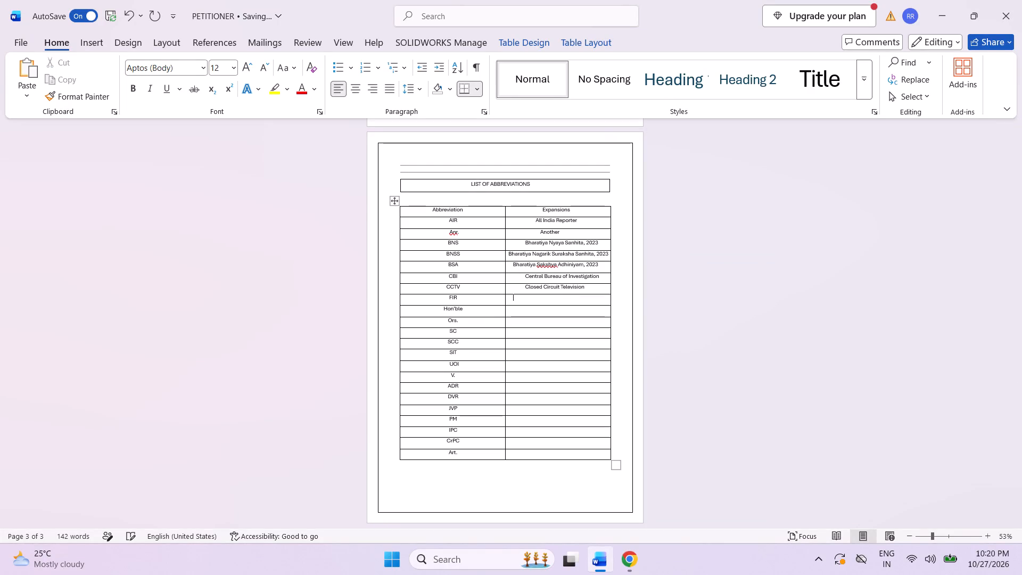
key("ctrl+v")
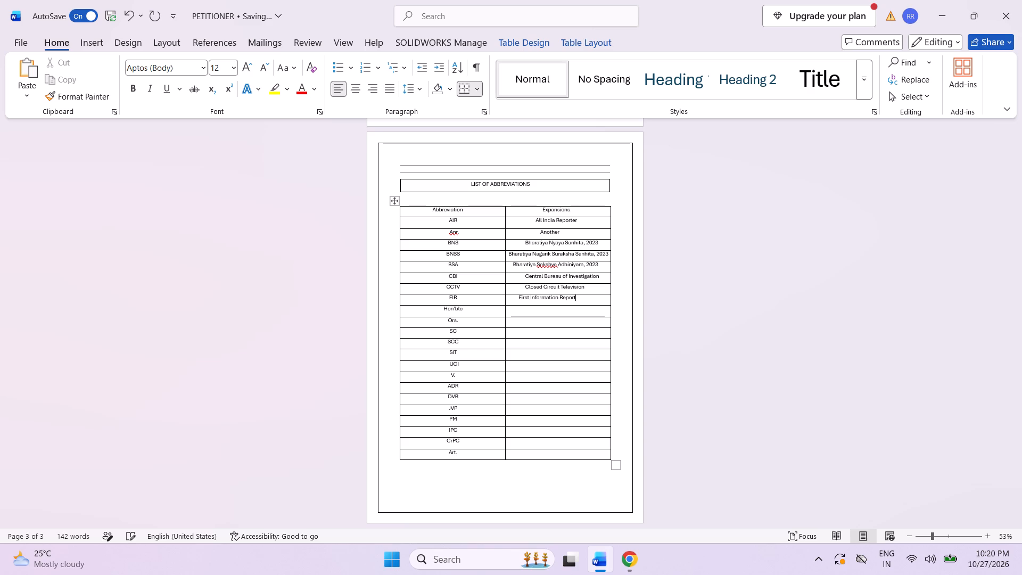
left_click(515, 299)
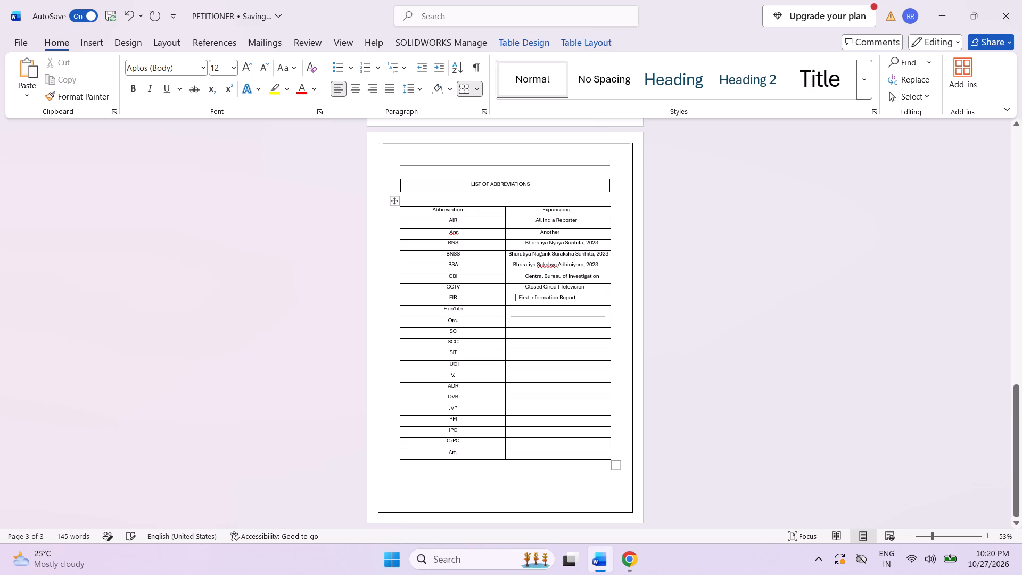
key("space")
key("space")
key("space")
key("space")
key("space")
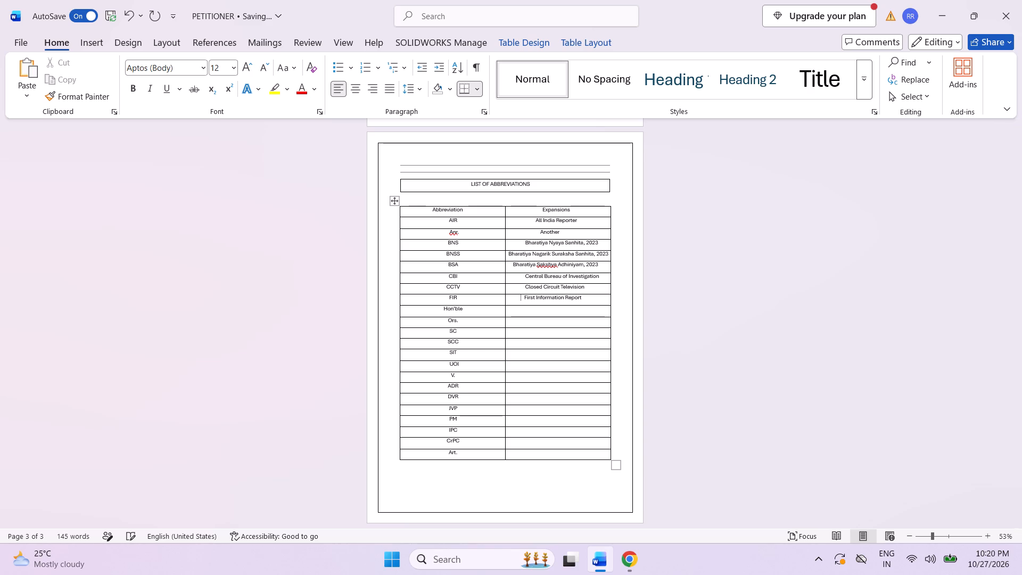
key("space")
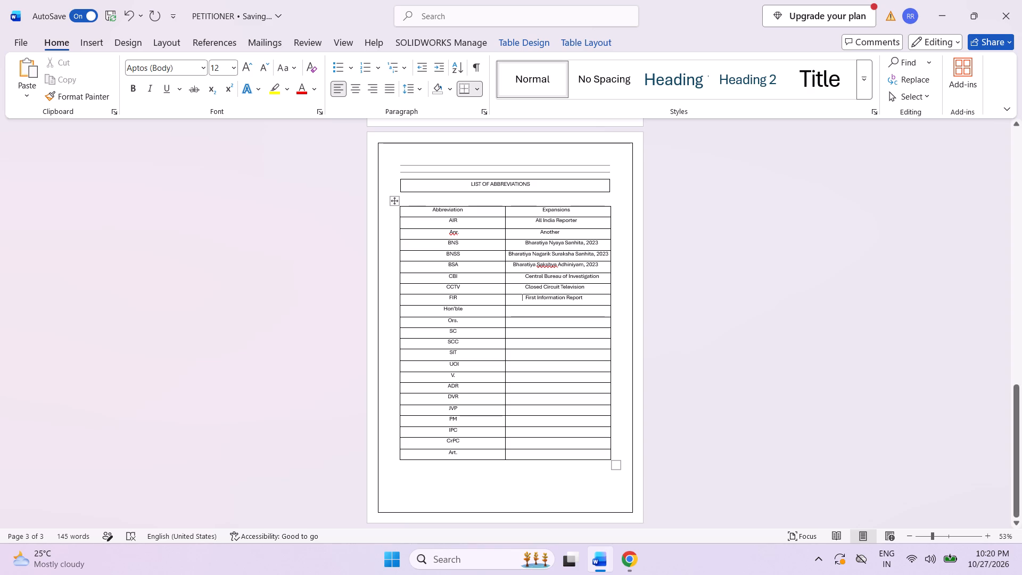
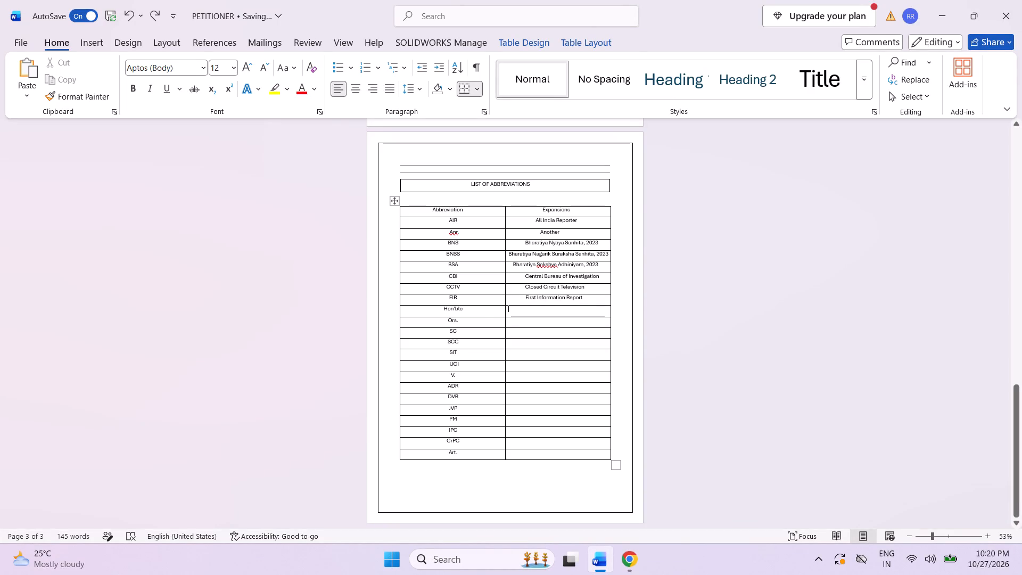
Paste the expansion "Honourable" beside Hon'ble, indented with spaces so it sits roughly centred in the Expansions column.
key("space")
key("space")
key("space")
key("space")
key("space")
key("space")
key("space")
key("space")
key("space")
key("space")
key("space")
key("space")
key("space")
key("space")
key("space")
key("space")
key("space")
key("space")
key("space")
key("space")
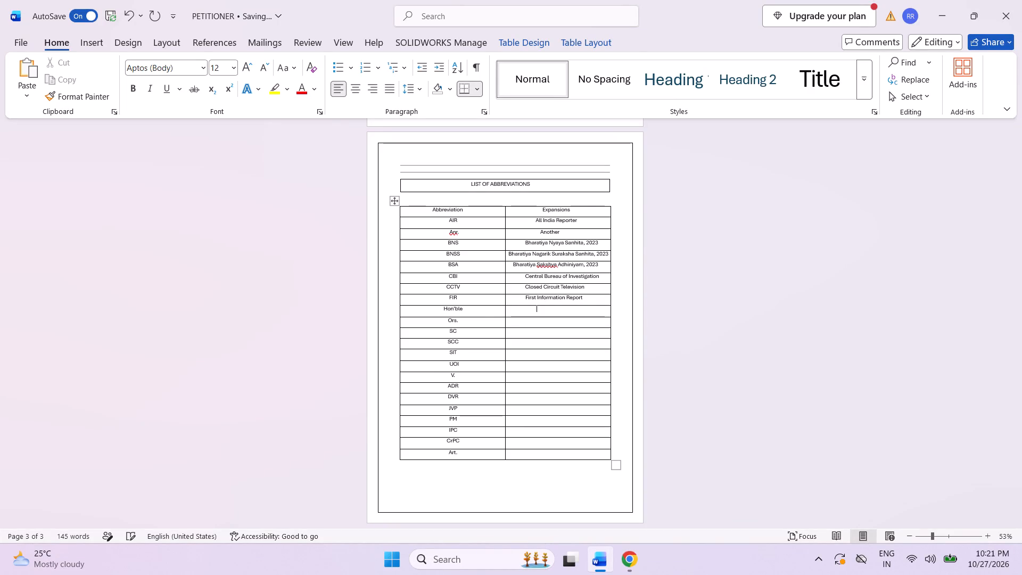
key("ctrl+v")
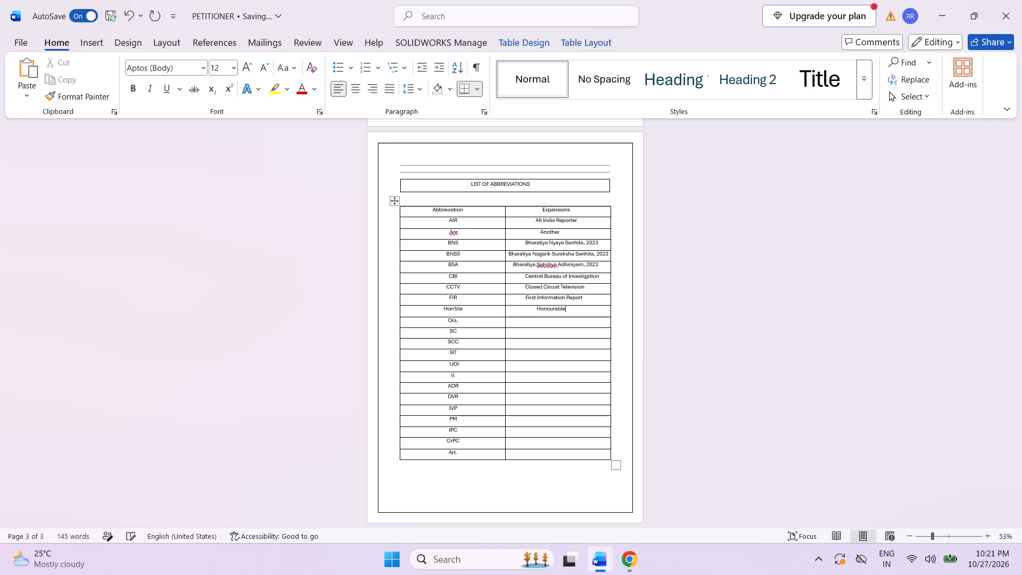
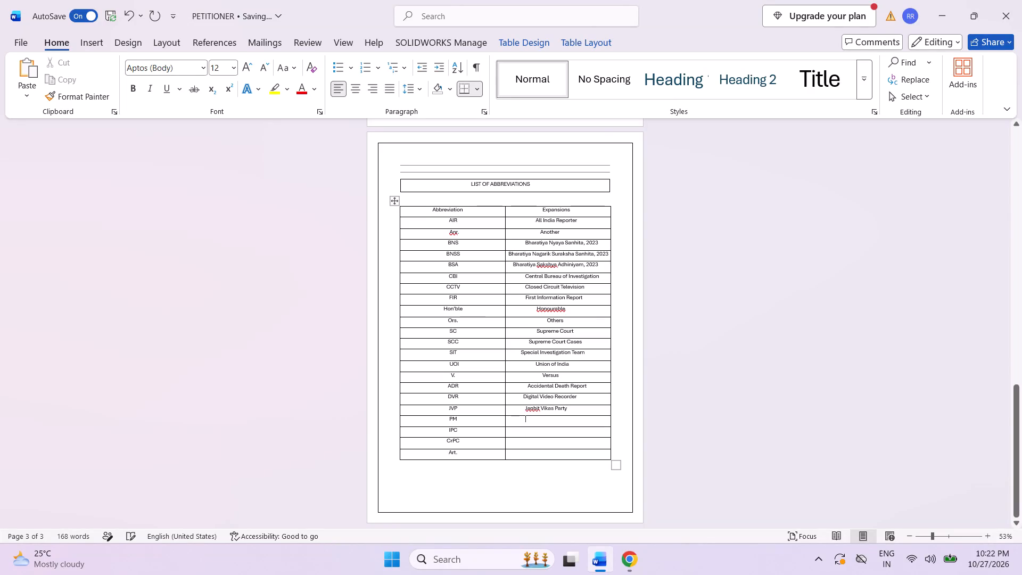
Indent the Expansions cell beside PM with spaces and switch to Chrome to fetch its expansion.
key("space")
left_click_drag(624, 565, 621, 556)
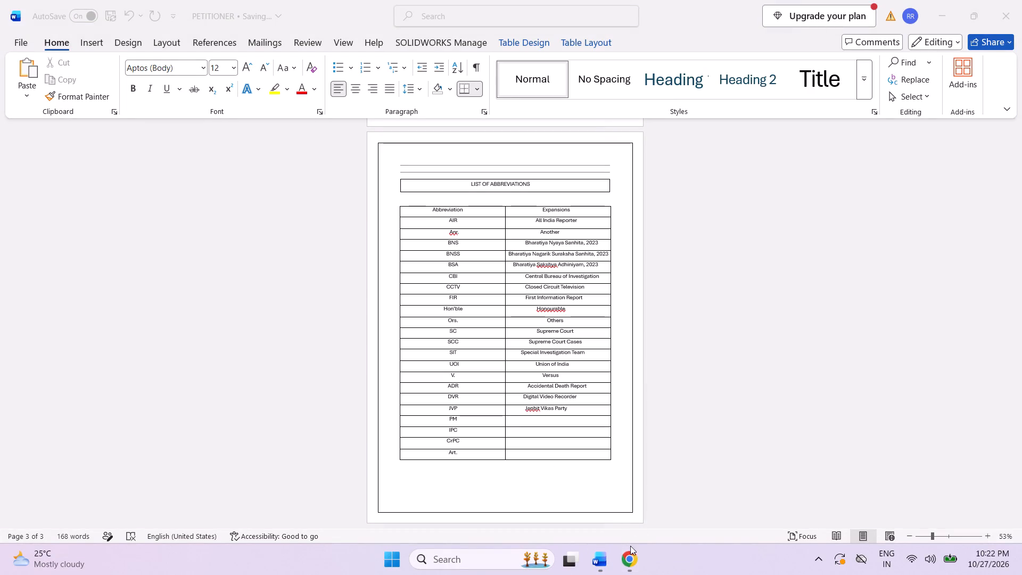
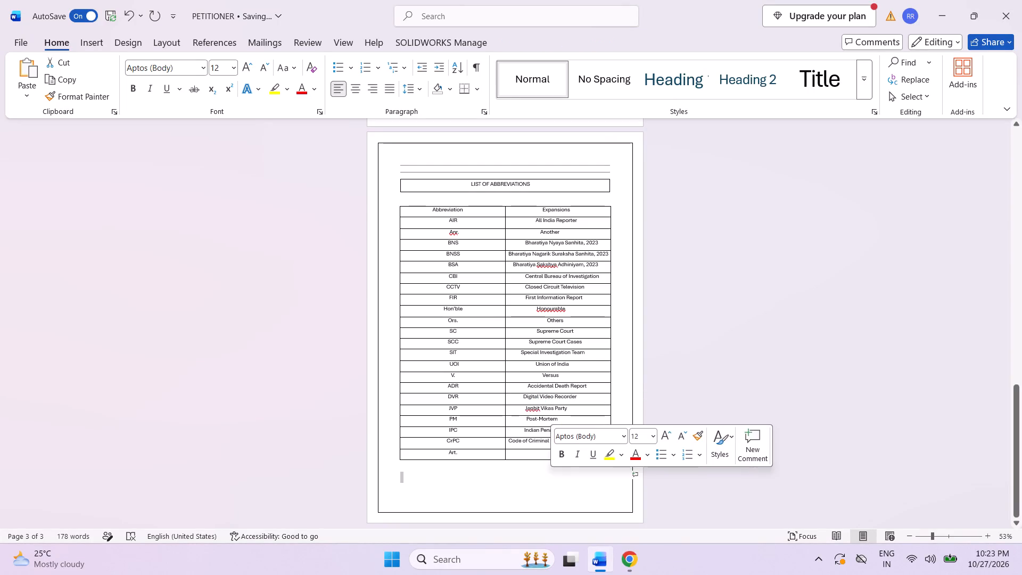
Indent the expansion "Code of Criminal Procedure, 1973" beside CrPC with six leading spaces to align it within its cell.
left_click(855, 400)
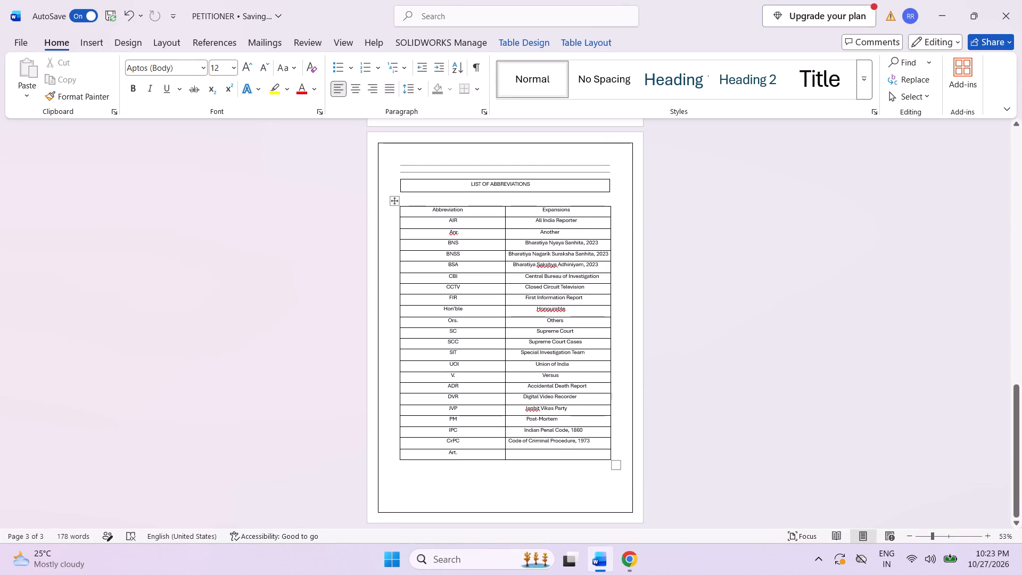
left_click(509, 440)
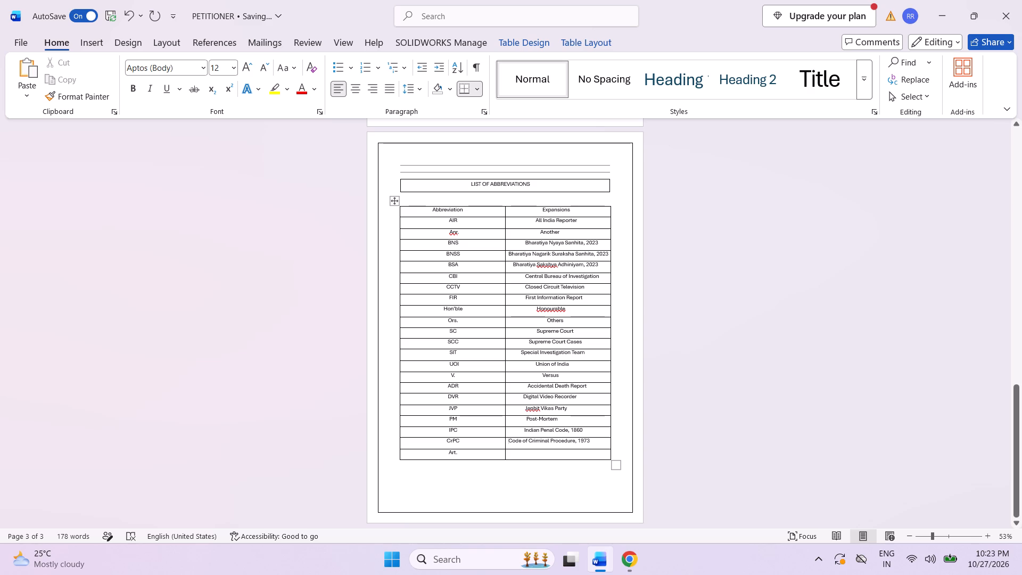
key("space")
key("space")
key("space")
key("space")
key("space")
key("space")
key("space")
key("space")
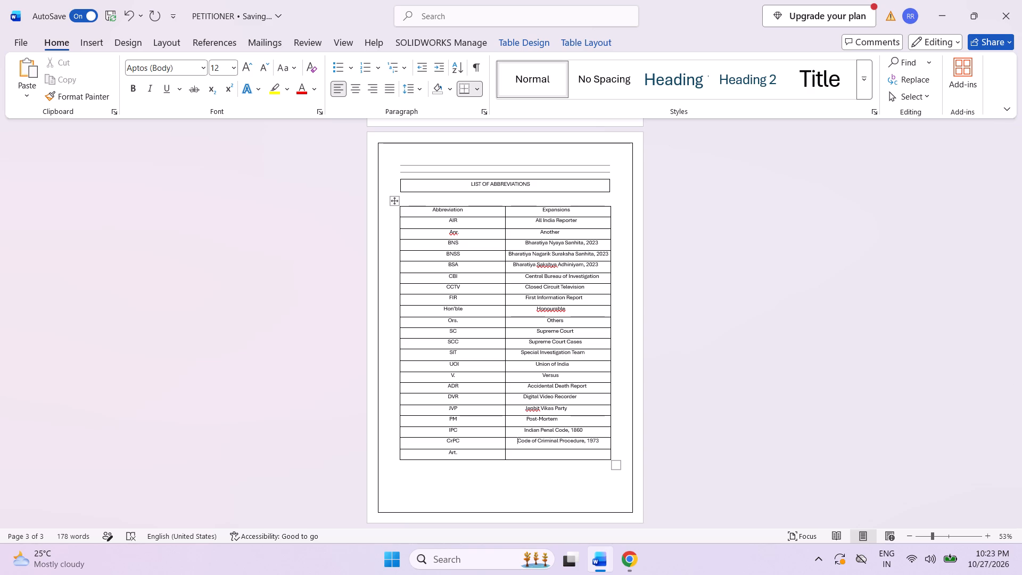
key("BackSpace")
key("BackSpace")
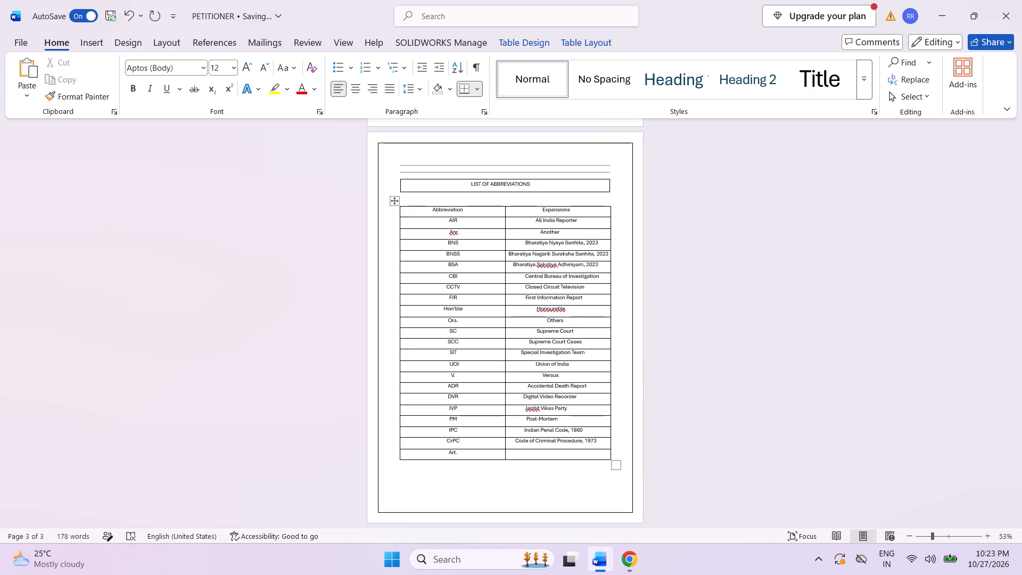
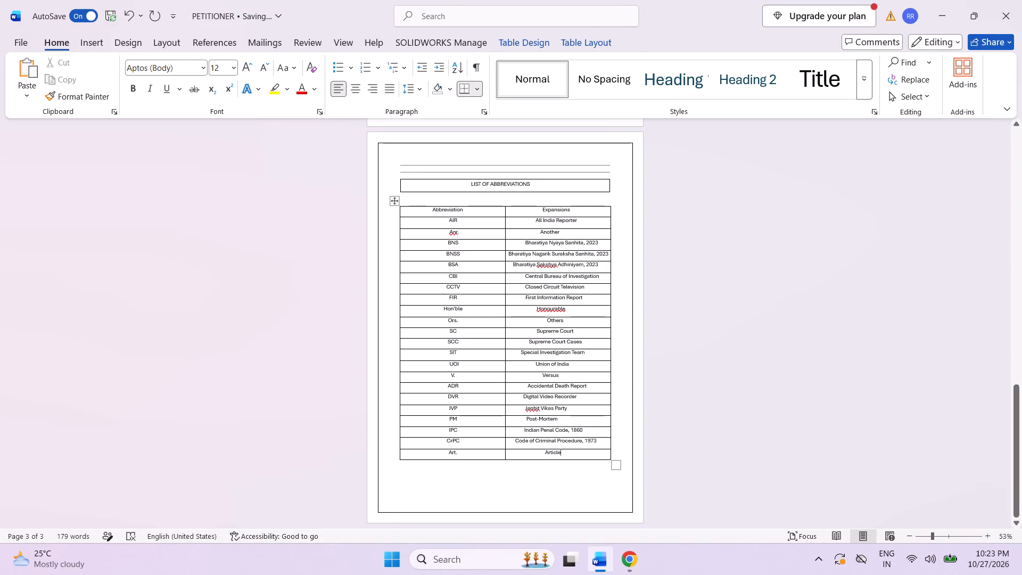
Delete the initial J of the first word in the expansion beside JVP and re-enter the letter.
left_click(526, 410)
key("BackSpace")
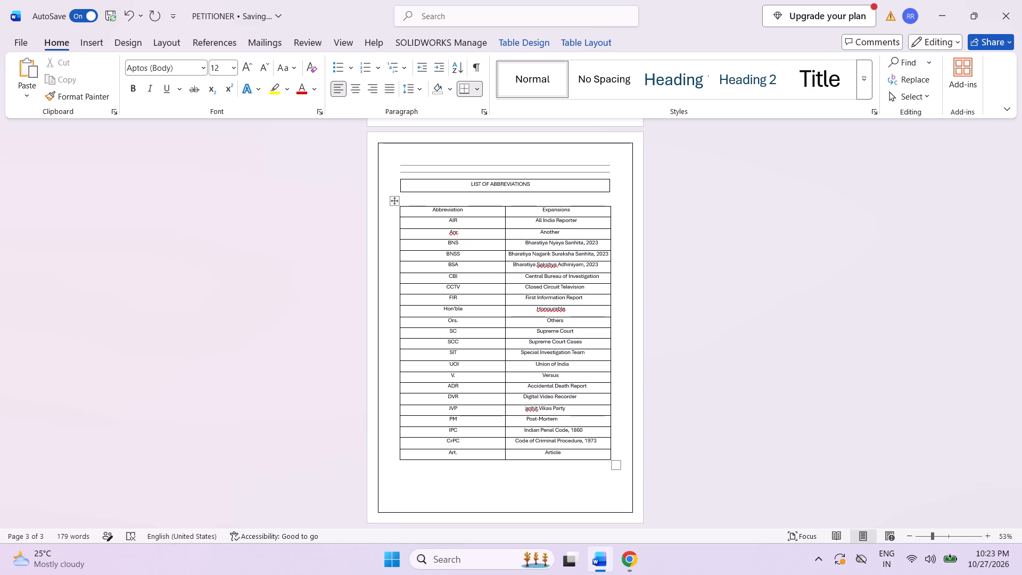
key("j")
key("BackSpace")
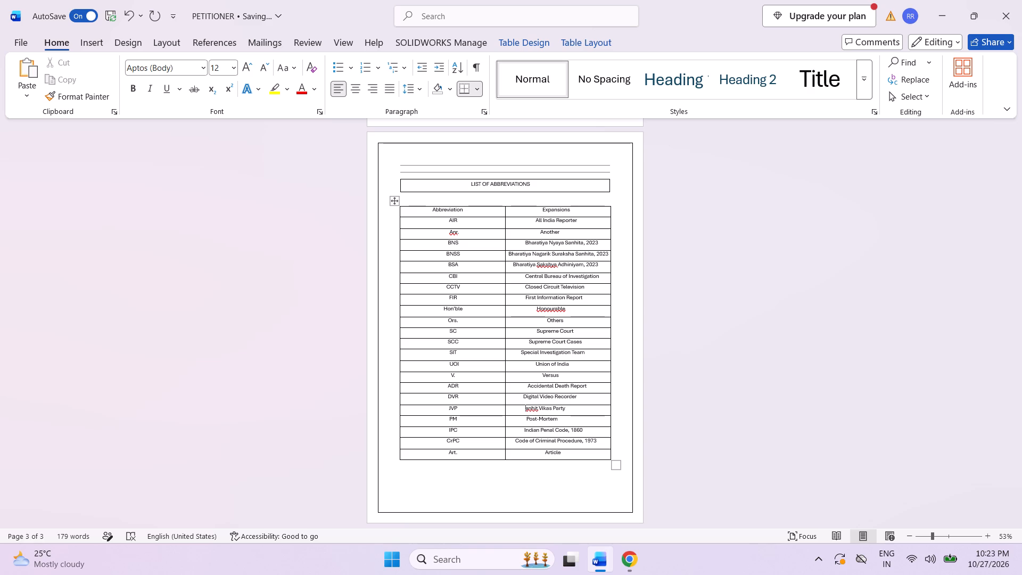
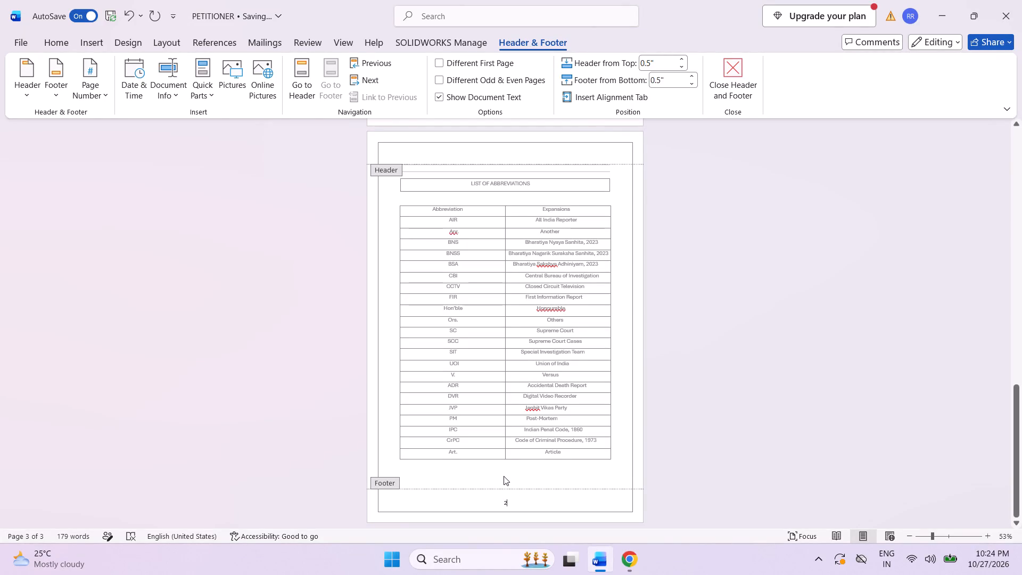
Leave footer editing and review the page numbers and layout of the abbreviations, table of contents and preceding pages.
double_click(504, 476)
scroll(496, 481, "up", 6)
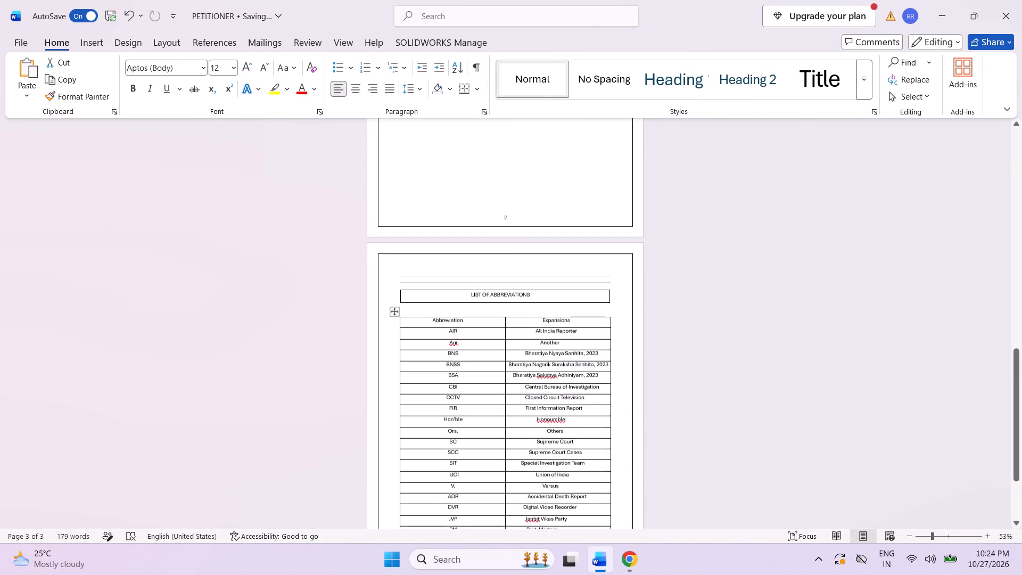
scroll(496, 481, "up", 2)
scroll(497, 513, "down", 20)
scroll(497, 513, "down", 14)
scroll(509, 504, "up", 3)
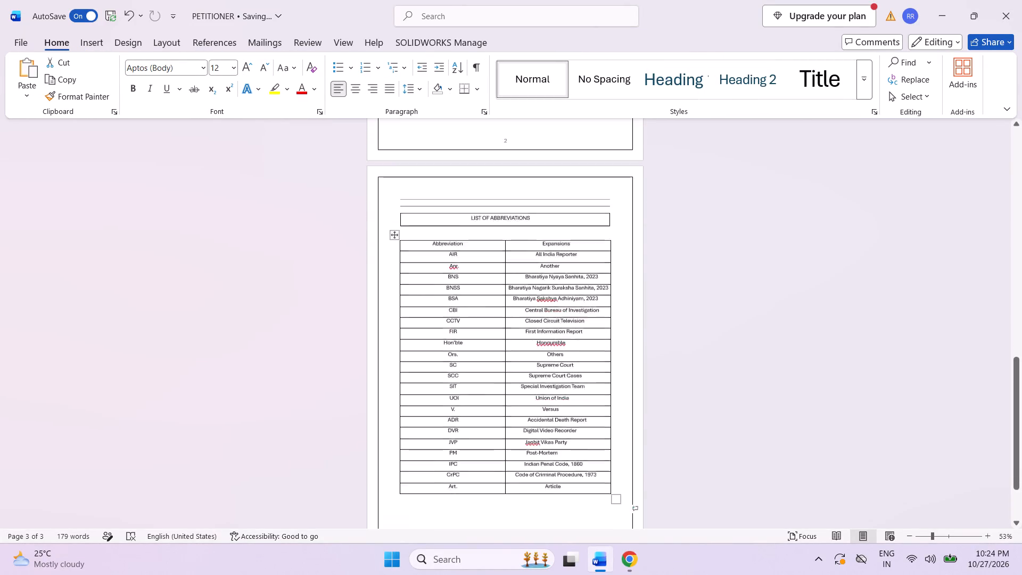
scroll(509, 504, "up", 20)
scroll(509, 504, "up", 20)
scroll(509, 504, "up", 1)
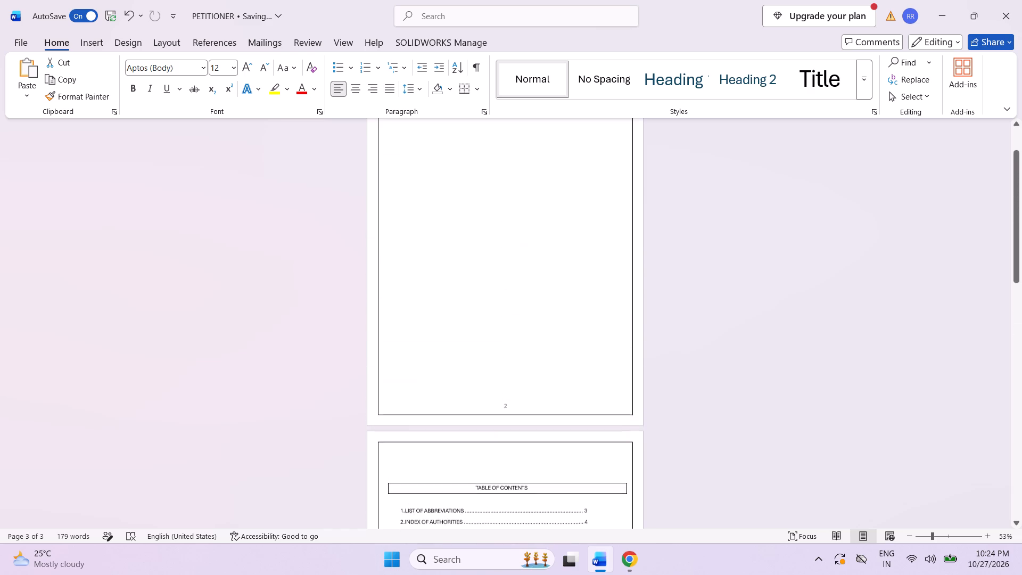
scroll(519, 489, "up", 17)
scroll(525, 494, "down", 6)
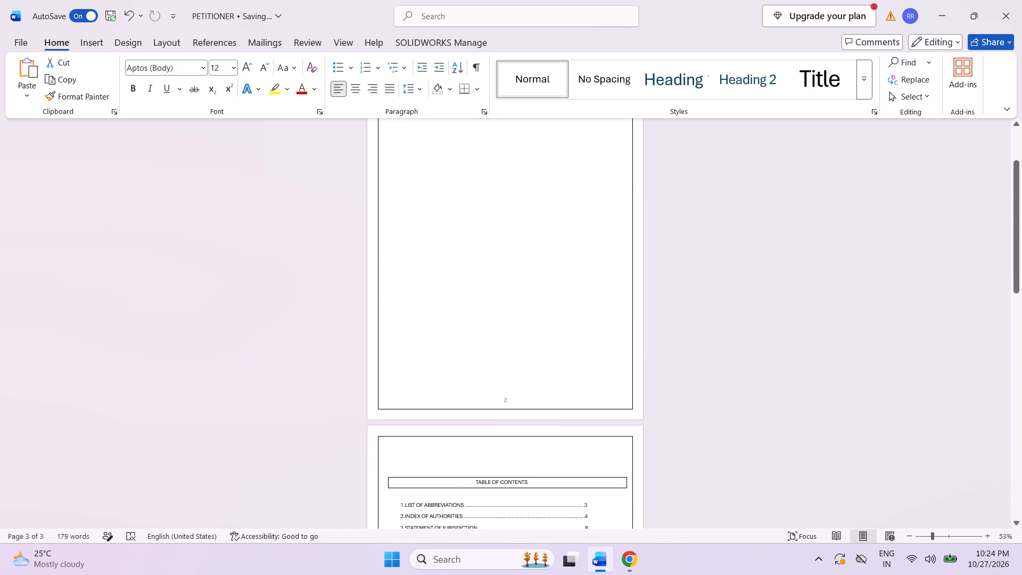
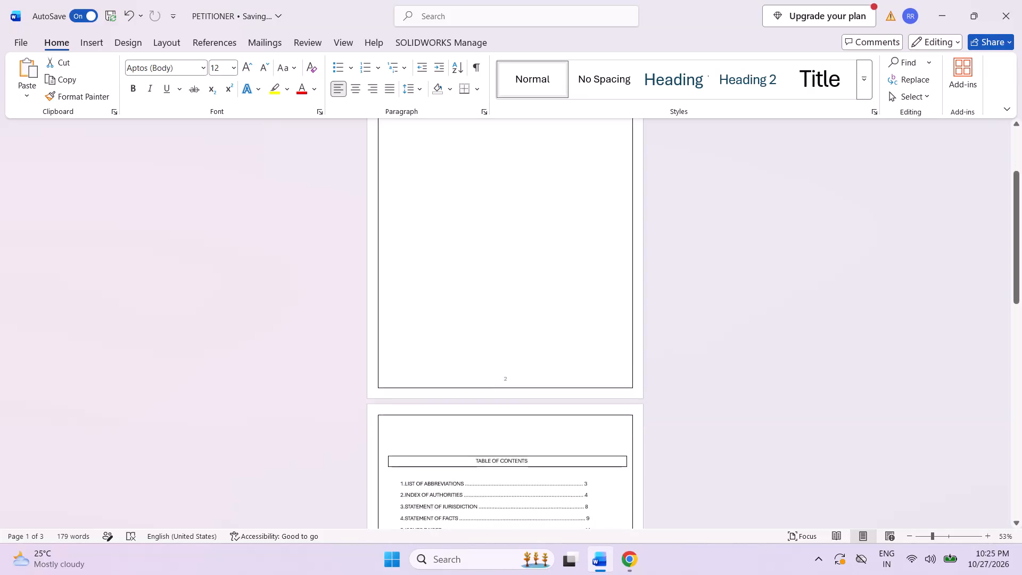
Delete the page number from the footer of the table of contents page.
scroll(545, 387, "down", 4)
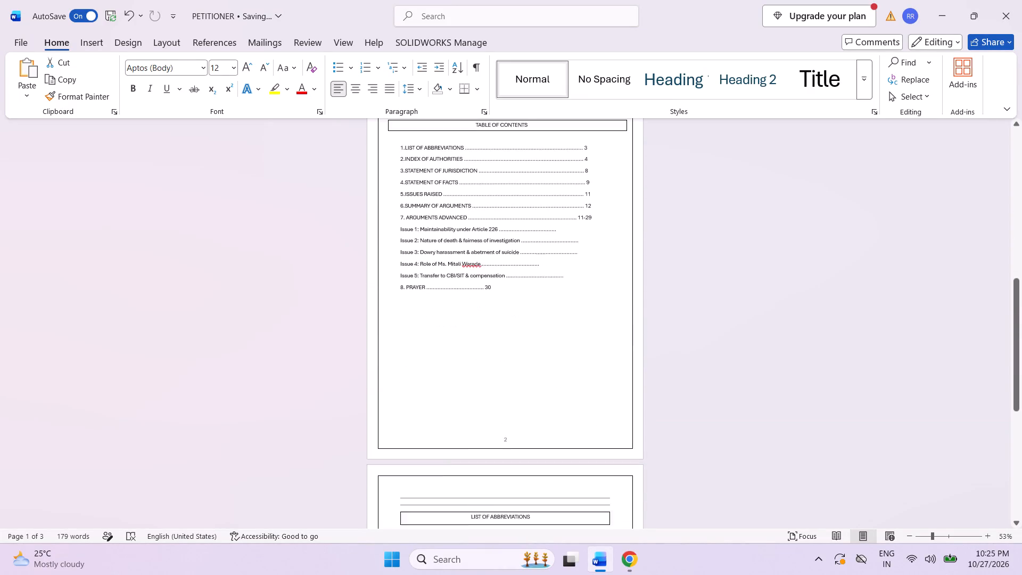
scroll(544, 389, "down", 4)
double_click(506, 360)
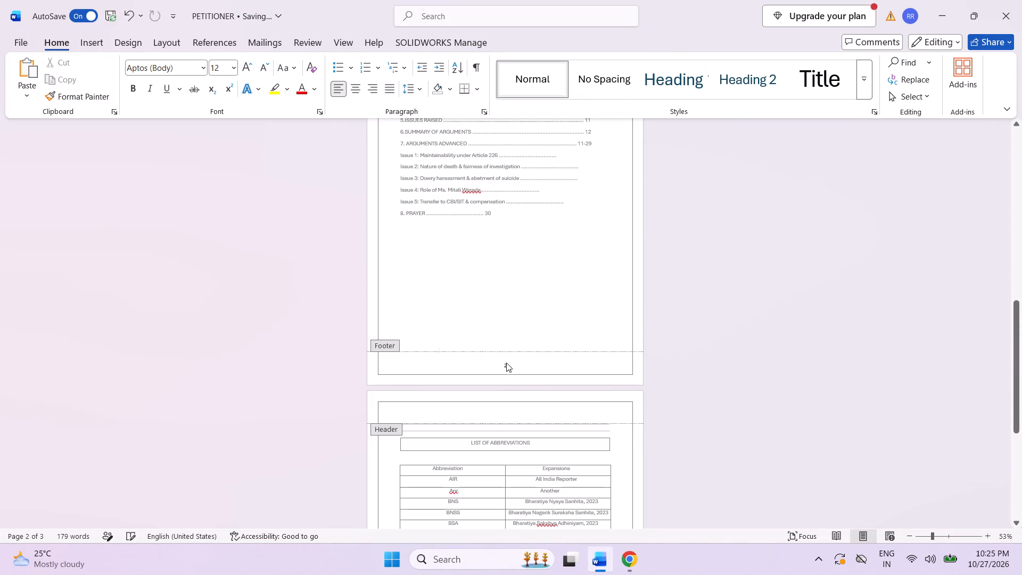
left_click(513, 366)
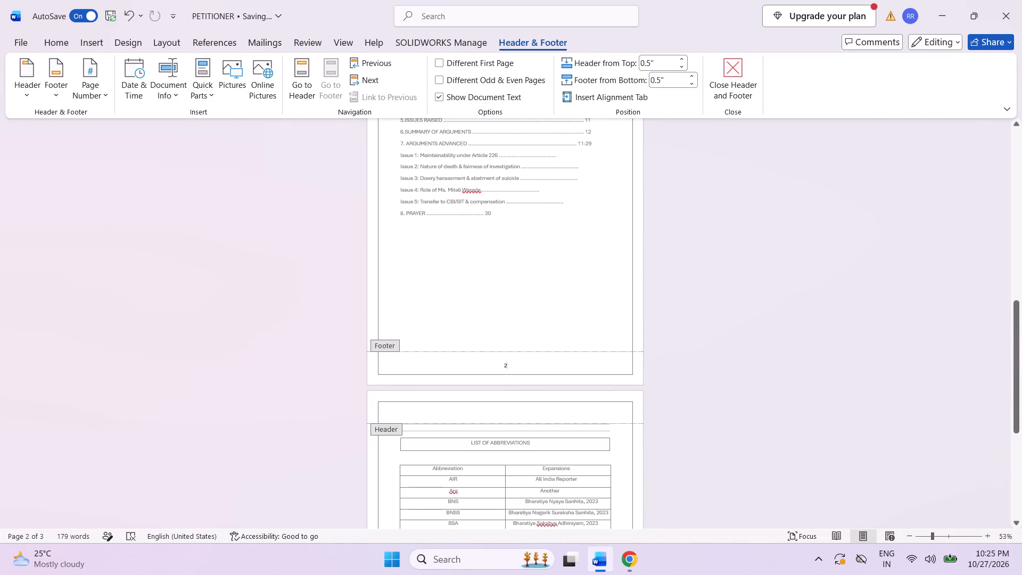
key("BackSpace")
Check the footers across all pages of the memorial and leave footer editing.
scroll(524, 334, "down", 13)
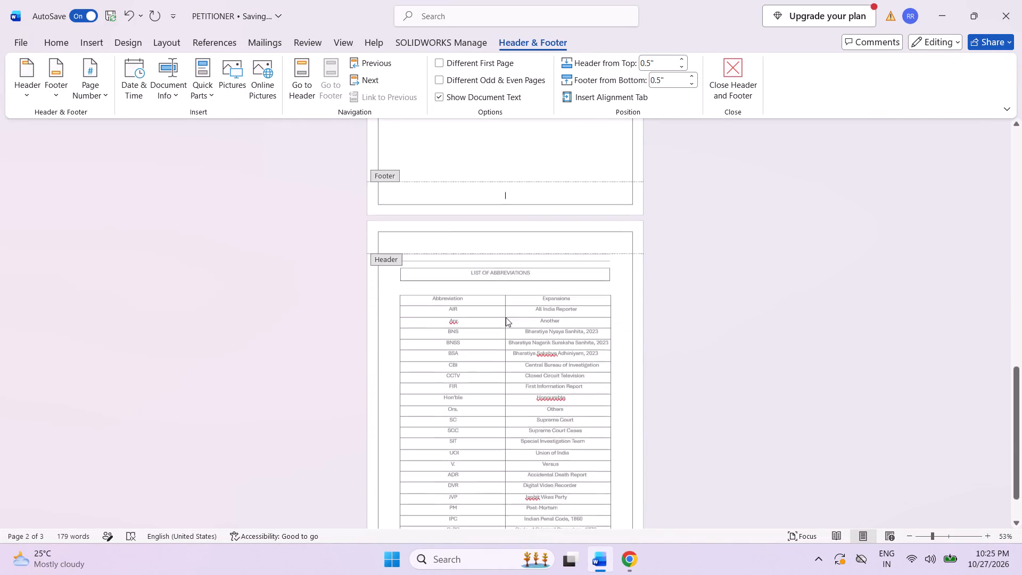
scroll(504, 314, "down", 12)
scroll(504, 315, "up", 4)
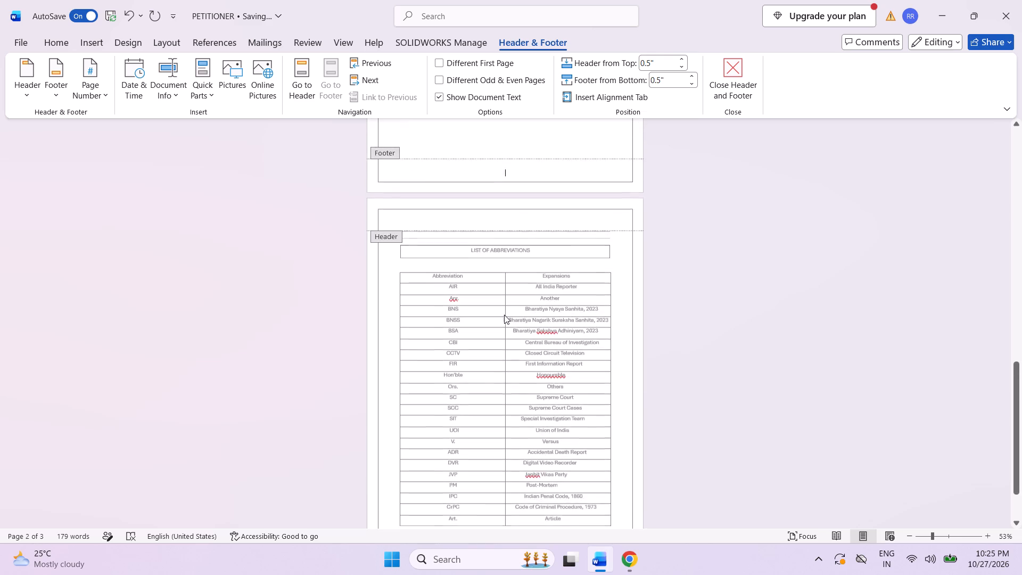
scroll(504, 315, "up", 2)
scroll(504, 315, "up", 20)
scroll(504, 315, "up", 11)
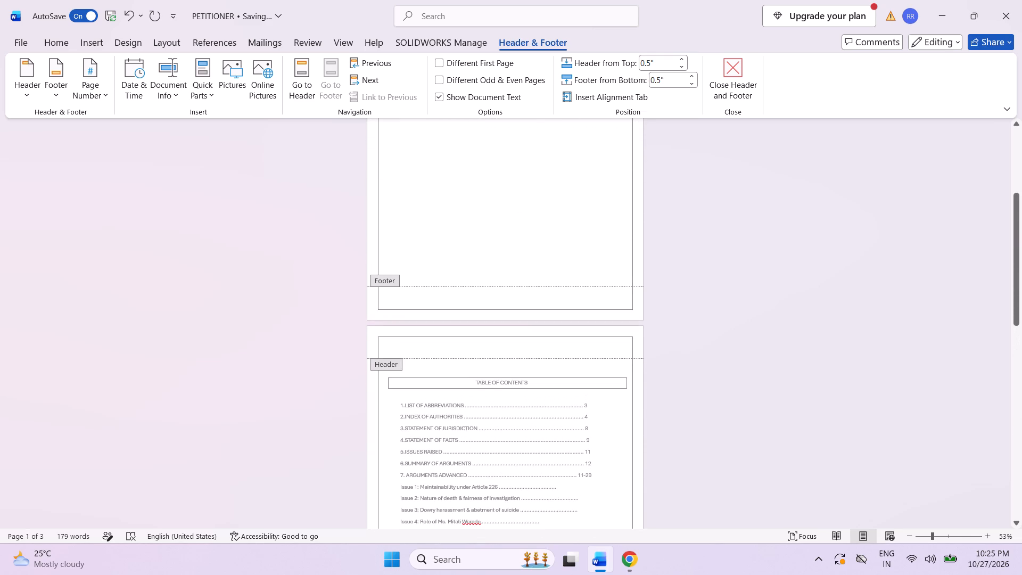
scroll(480, 278, "up", 19)
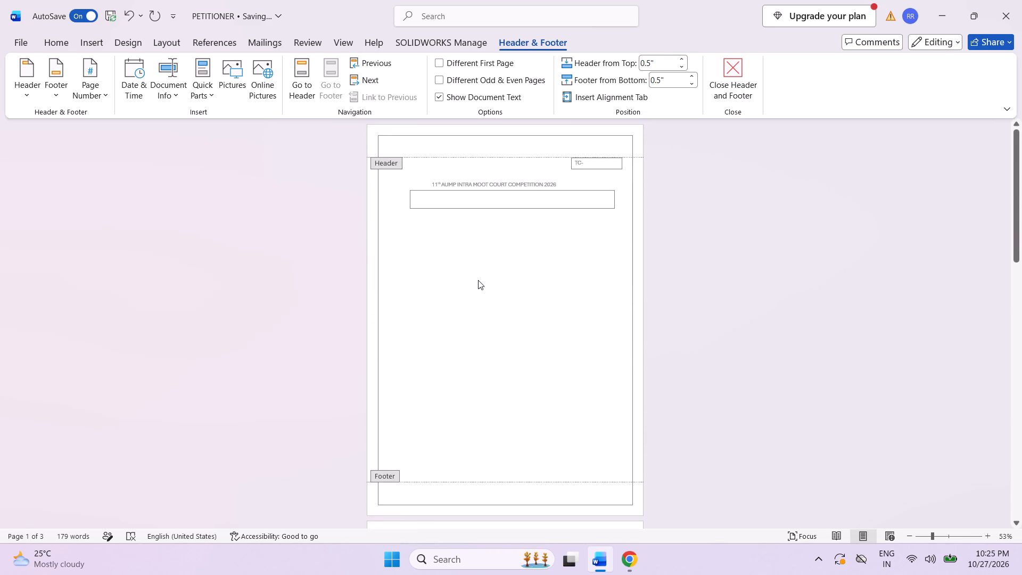
scroll(477, 286, "down", 7)
scroll(473, 295, "down", 18)
scroll(475, 291, "down", 8)
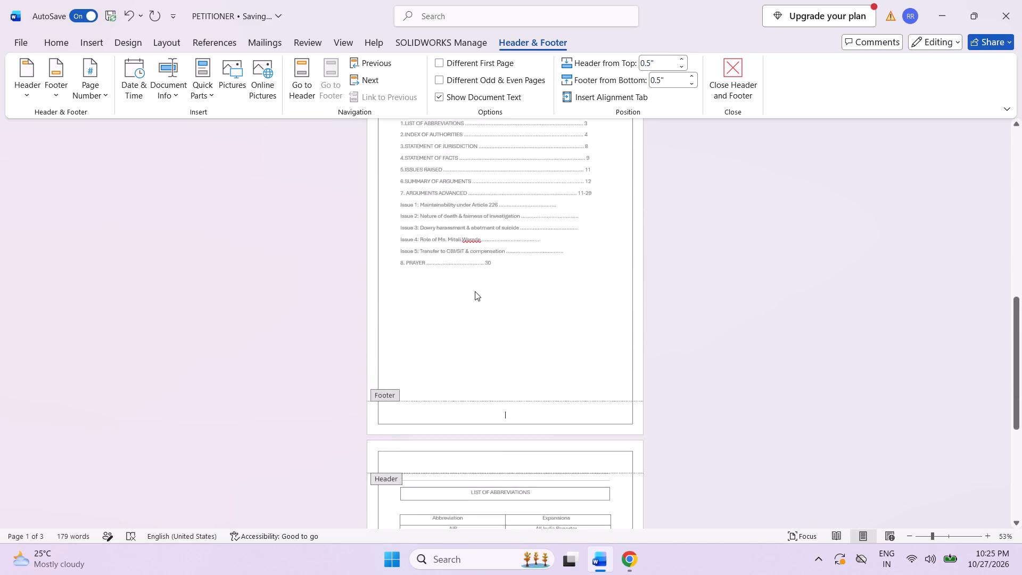
left_click(499, 282)
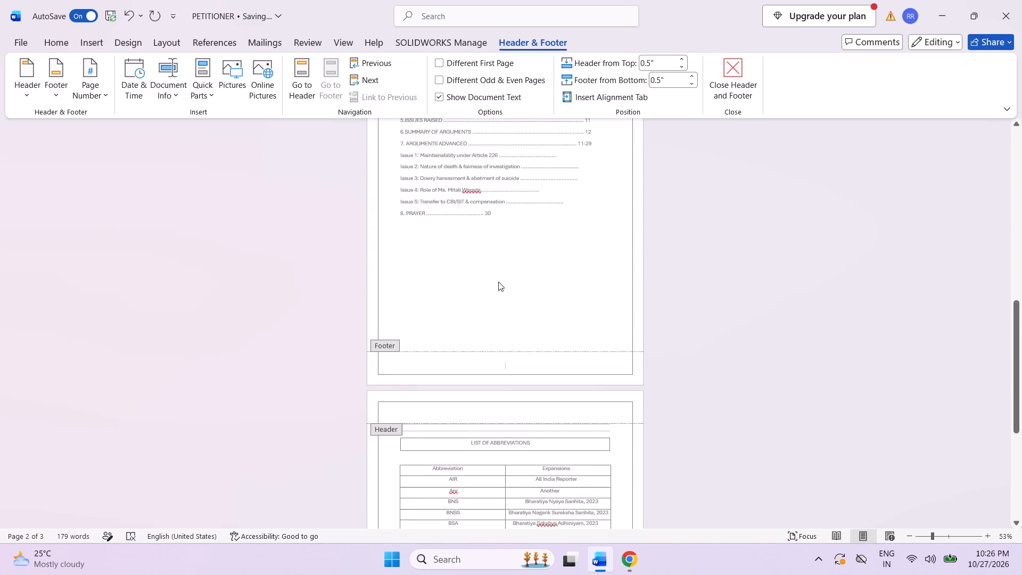
double_click(491, 284)
double_click(480, 305)
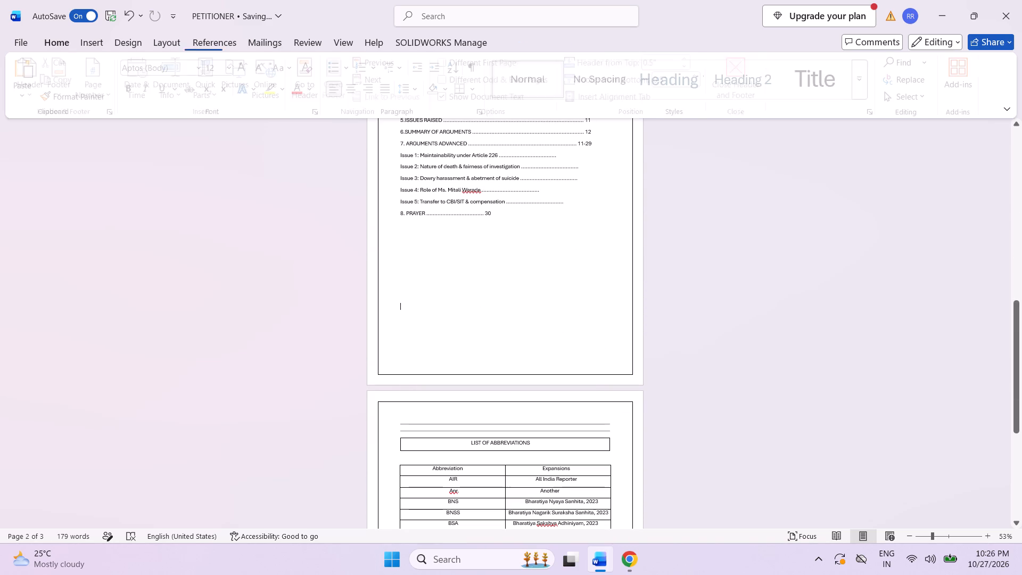
Review the layout and page bottoms of the cover page, table of contents and List of Abbreviations.
scroll(489, 319, "up", 3)
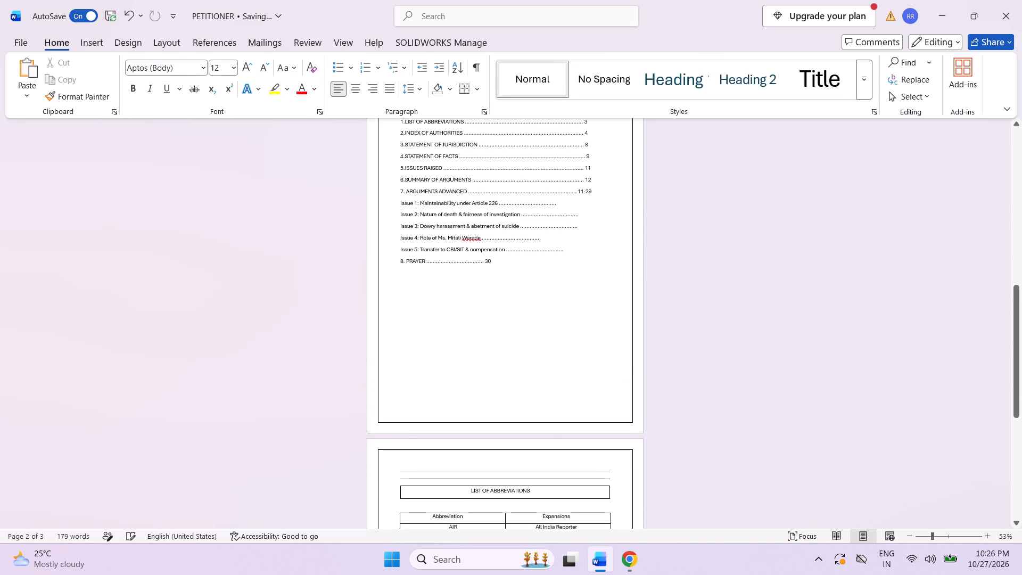
scroll(489, 319, "up", 18)
scroll(485, 310, "up", 5)
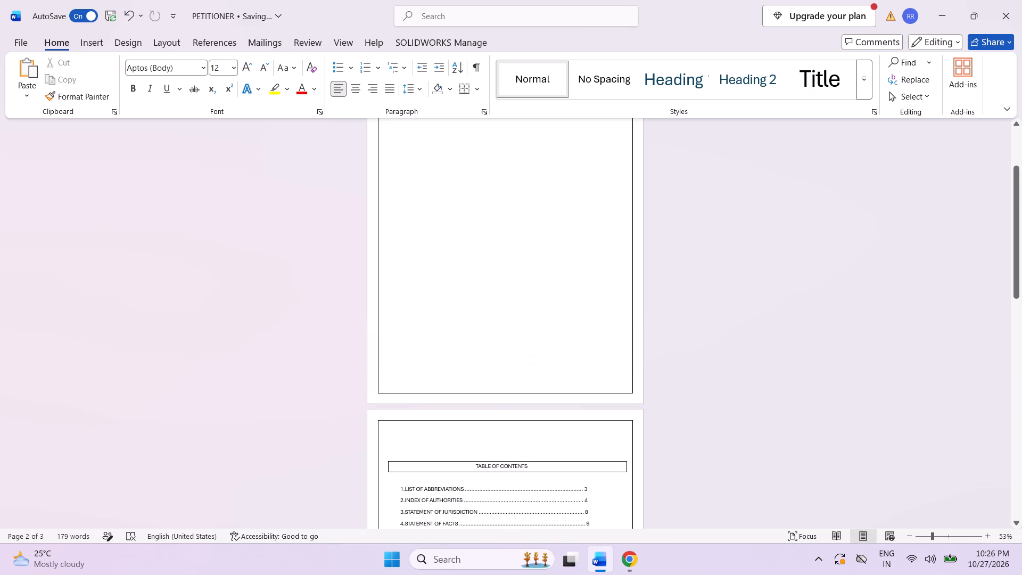
scroll(480, 311, "up", 15)
scroll(491, 396, "down", 7)
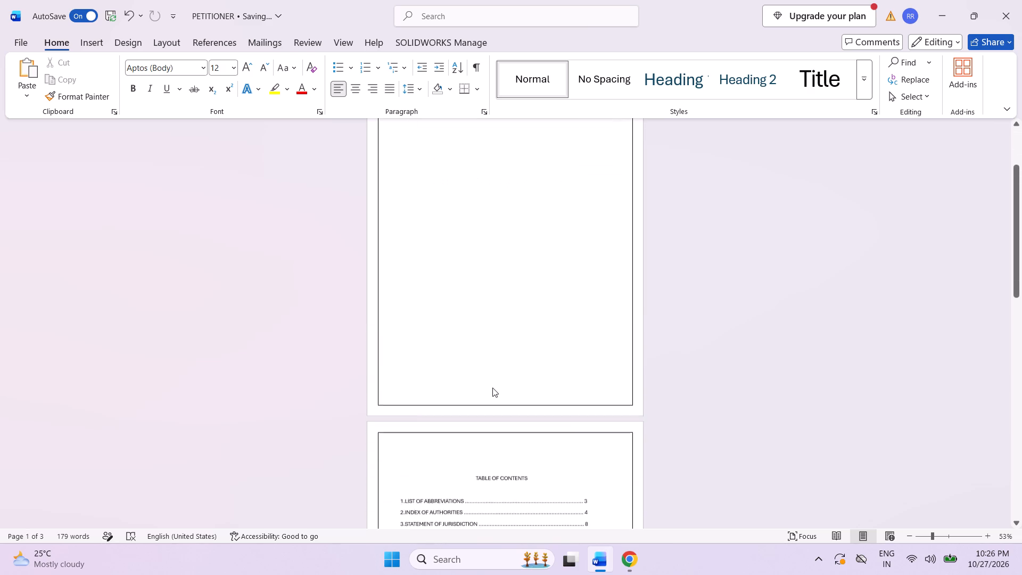
scroll(513, 349, "down", 14)
scroll(476, 368, "down", 17)
scroll(459, 380, "down", 6)
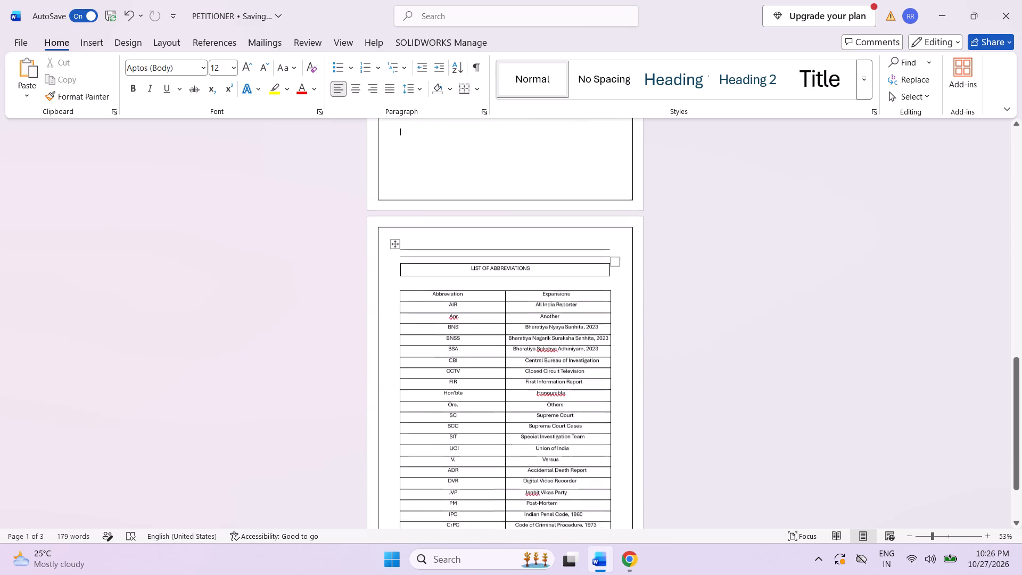
scroll(461, 381, "down", 2)
scroll(514, 309, "down", 3)
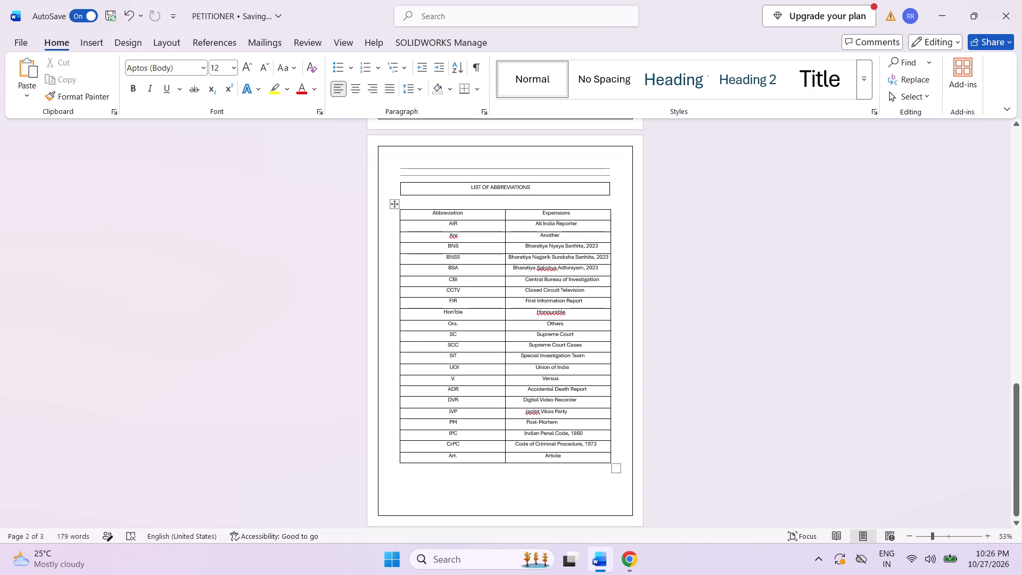
scroll(513, 309, "down", 6)
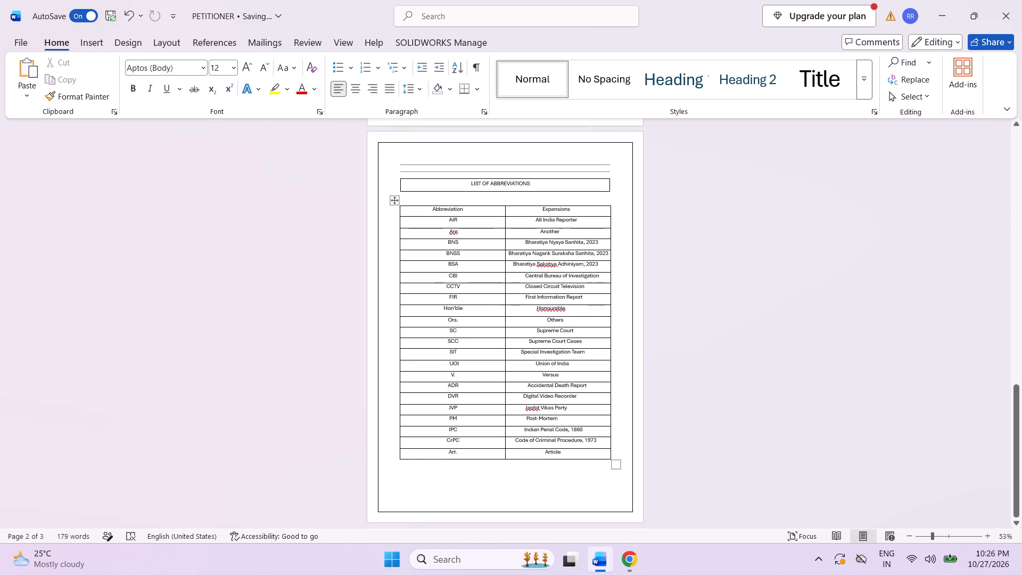
scroll(513, 309, "down", 6)
scroll(521, 392, "down", 8)
scroll(523, 461, "down", 9)
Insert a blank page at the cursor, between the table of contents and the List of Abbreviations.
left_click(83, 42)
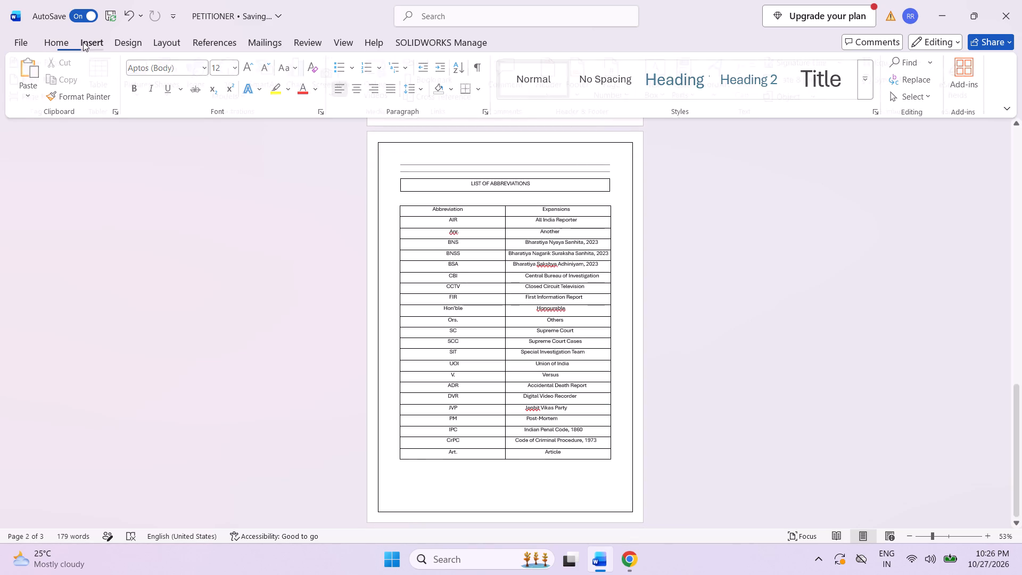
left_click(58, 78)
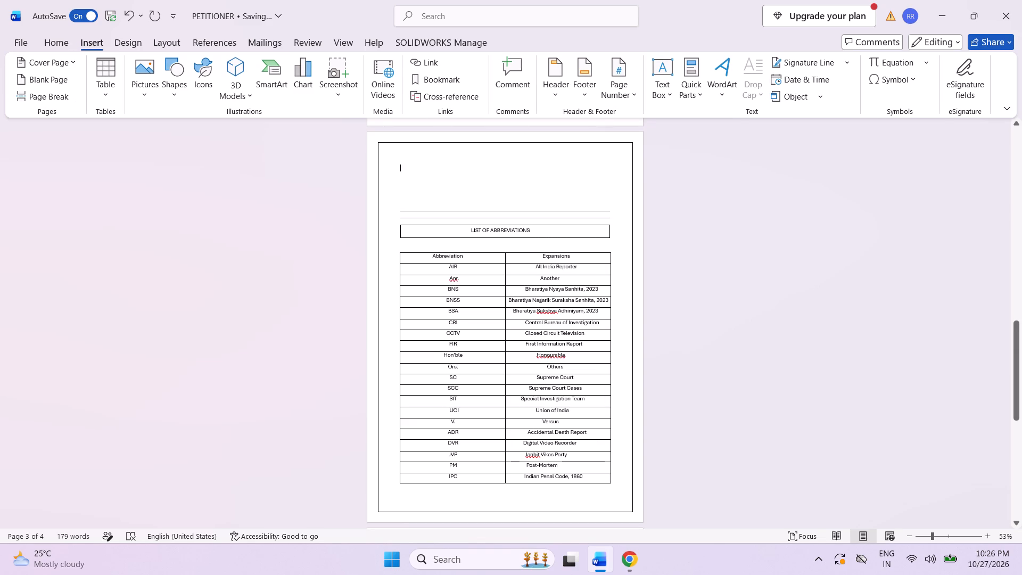
Examine where the inserted page falls and how the abbreviations table is laid out across the pages.
scroll(274, 223, "down", 17)
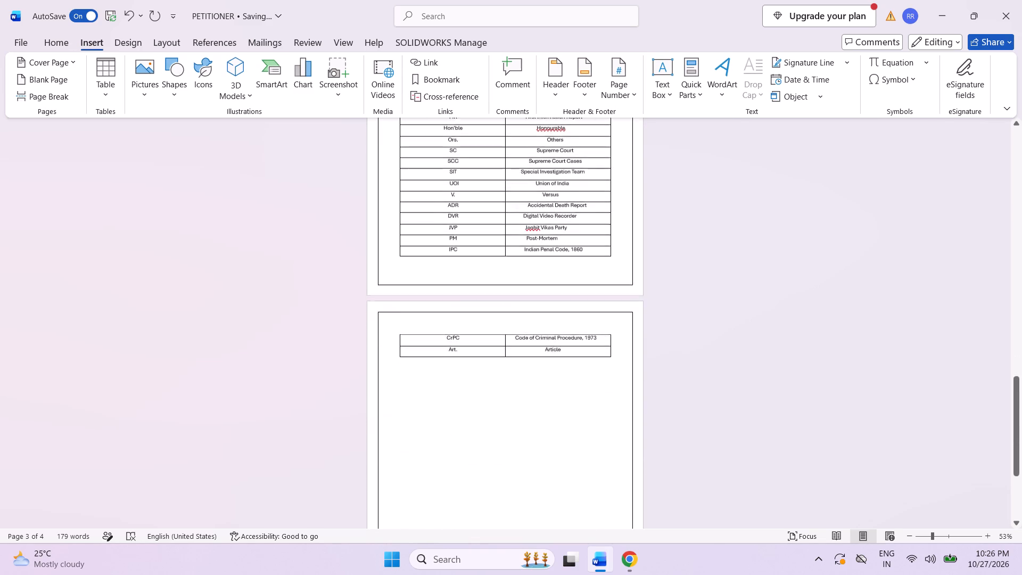
scroll(268, 236, "down", 15)
scroll(263, 236, "down", 8)
scroll(261, 233, "up", 16)
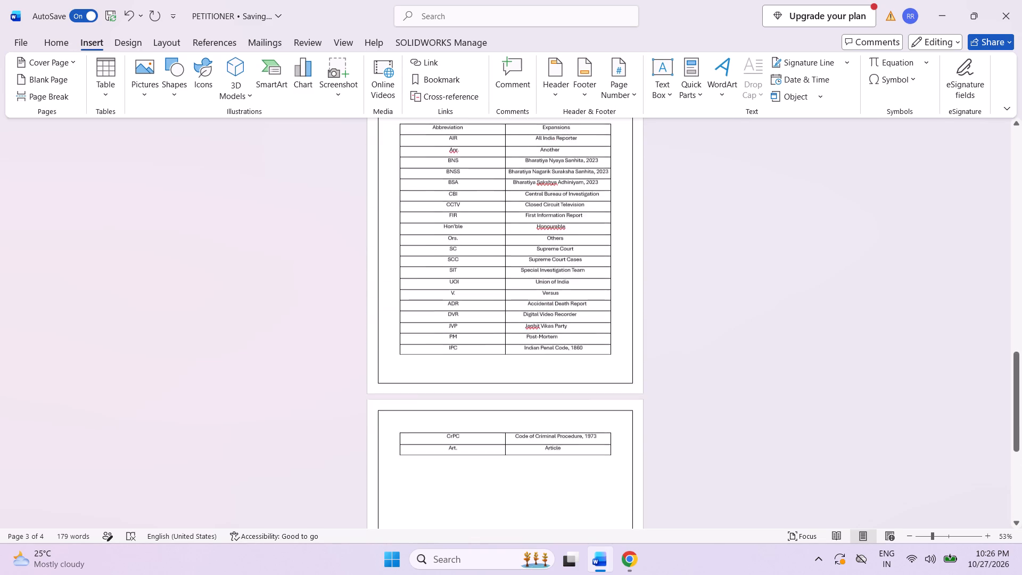
scroll(276, 234, "up", 20)
scroll(276, 234, "up", 20)
scroll(276, 234, "up", 7)
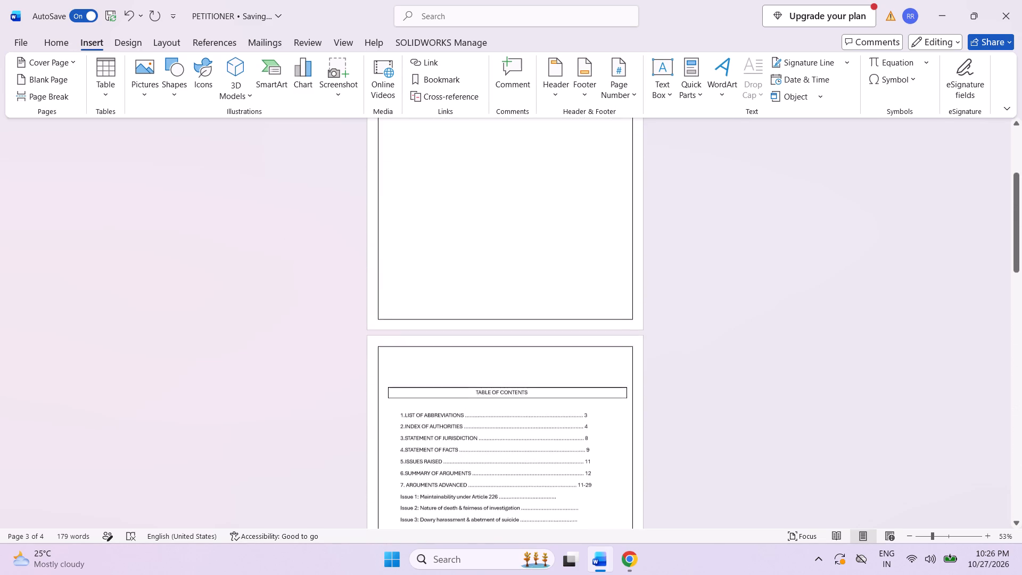
scroll(279, 247, "up", 9)
scroll(281, 247, "up", 16)
scroll(290, 258, "down", 14)
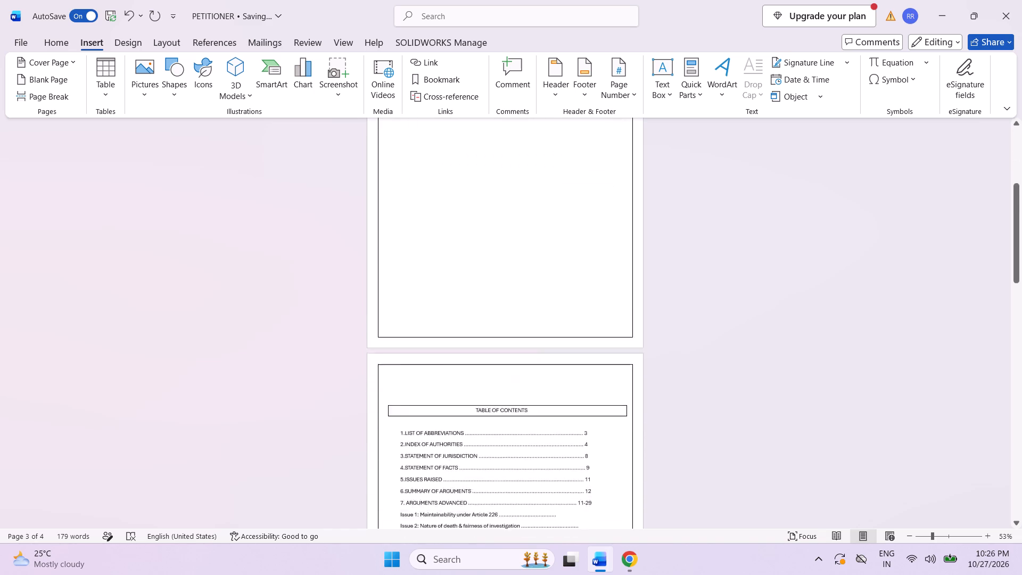
scroll(286, 259, "down", 5)
scroll(285, 253, "down", 18)
scroll(284, 244, "down", 4)
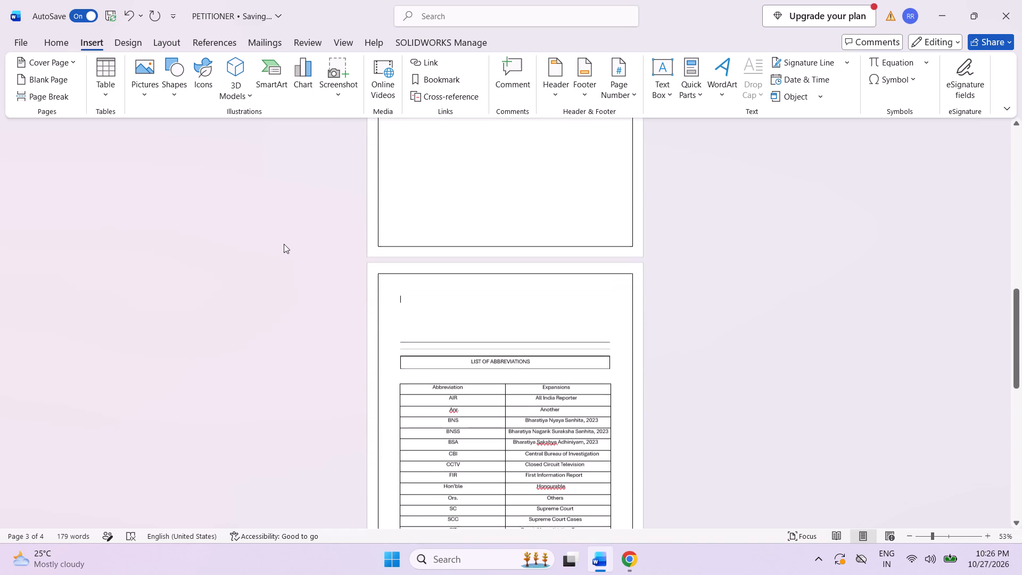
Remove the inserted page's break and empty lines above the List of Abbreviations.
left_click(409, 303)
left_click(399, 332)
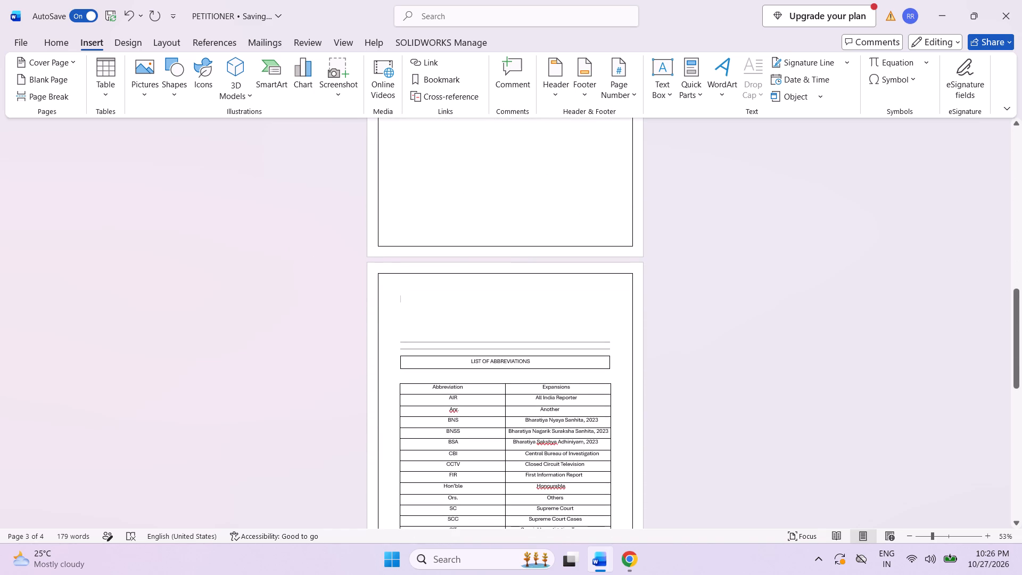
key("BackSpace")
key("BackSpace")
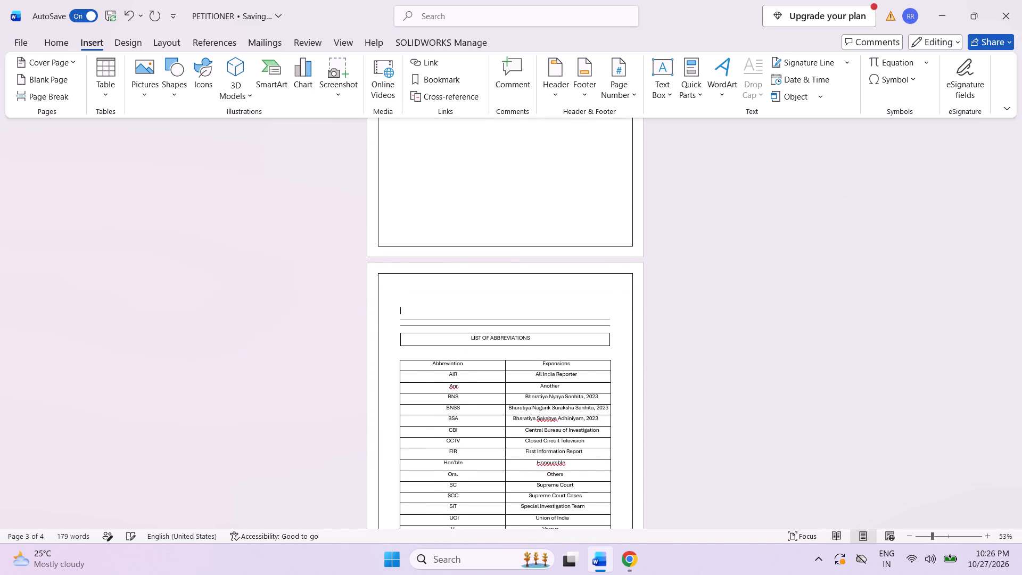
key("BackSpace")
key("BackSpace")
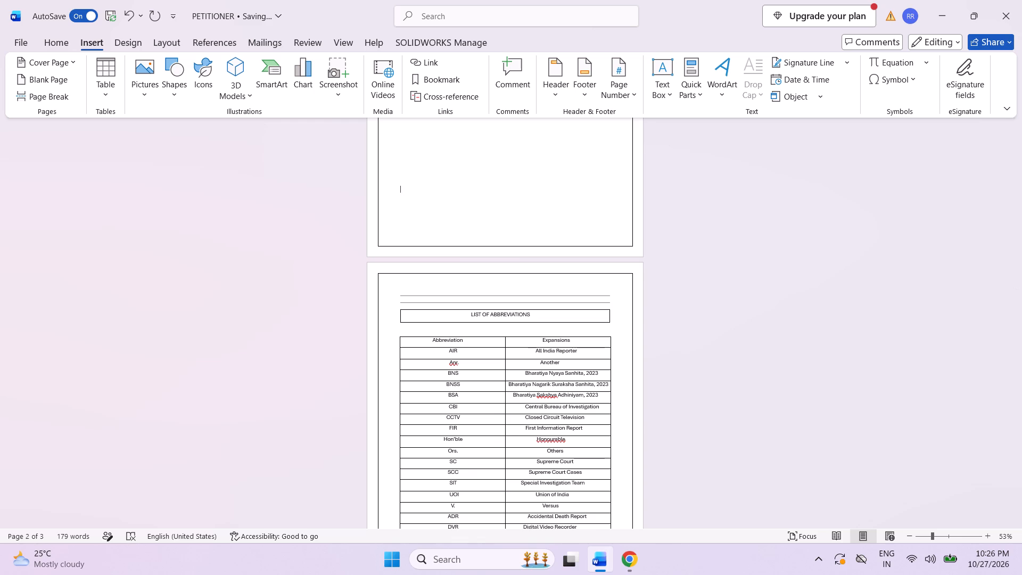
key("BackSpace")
Add three empty lines before the ruled lines above the List of Abbreviations heading.
key("Return")
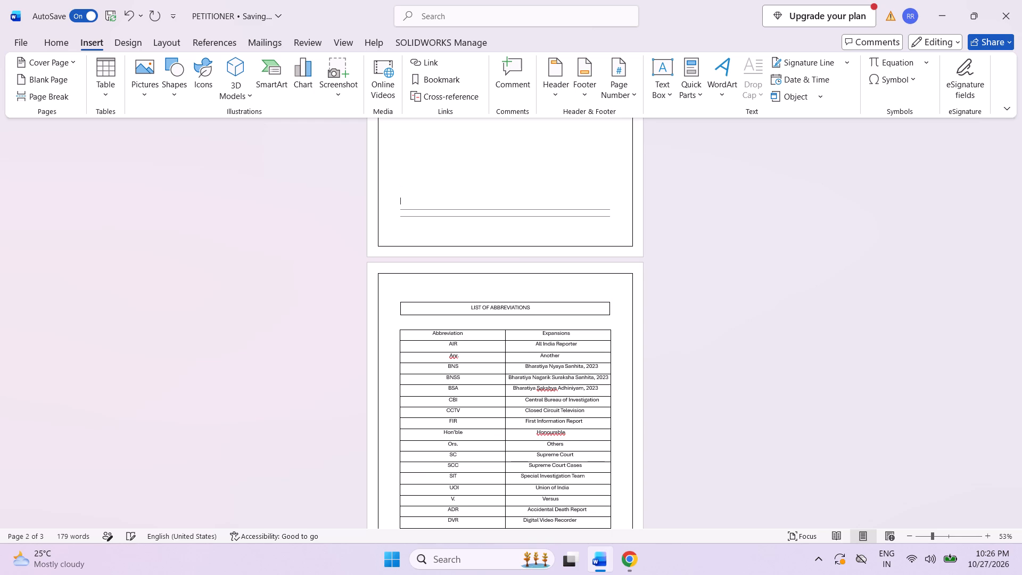
key("Return")
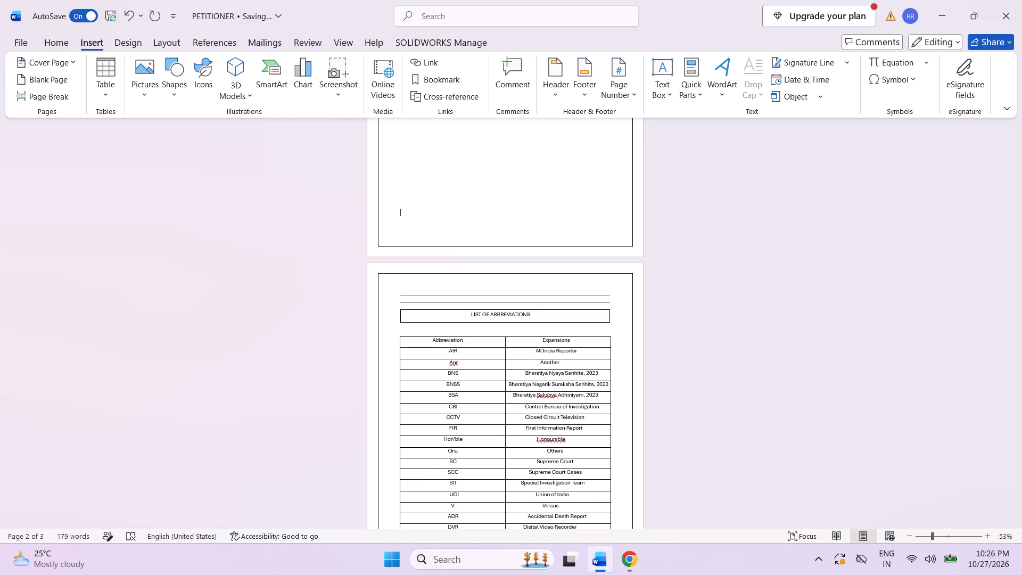
key("Return")
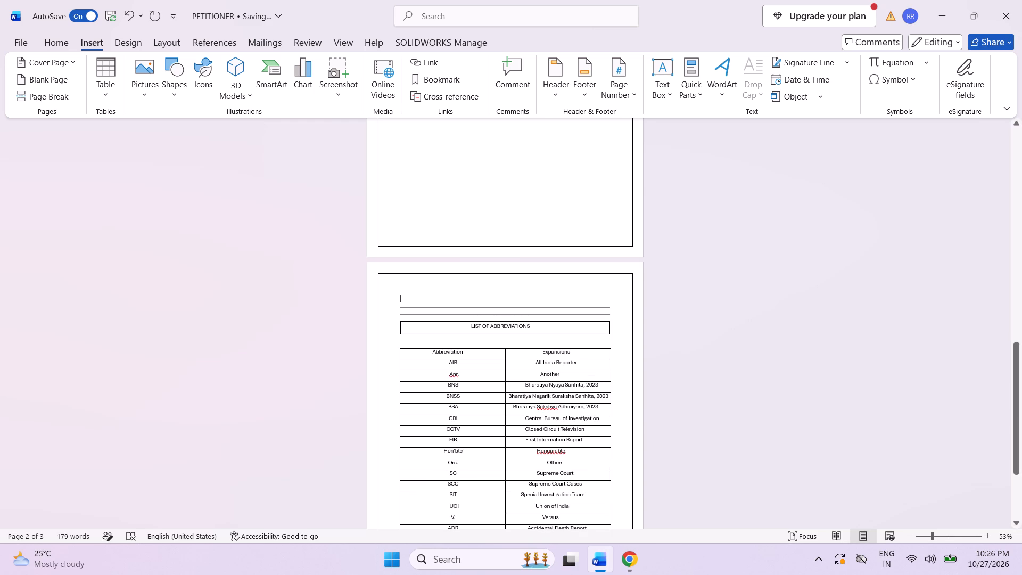
Insert a blank page after the List of Abbreviations table, from the empty line beneath its last row.
scroll(570, 326, "down", 20)
scroll(570, 326, "down", 8)
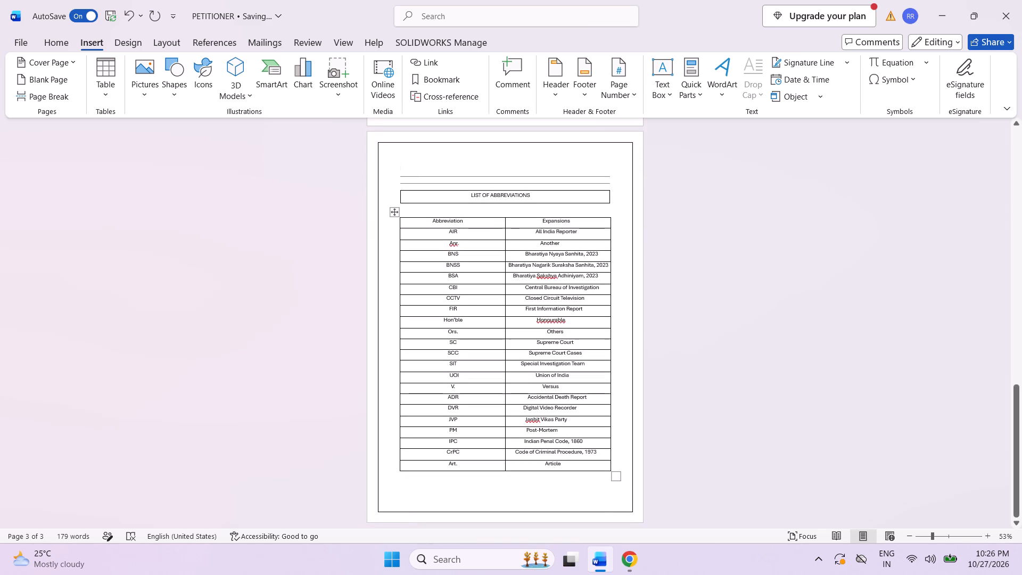
left_click(594, 495)
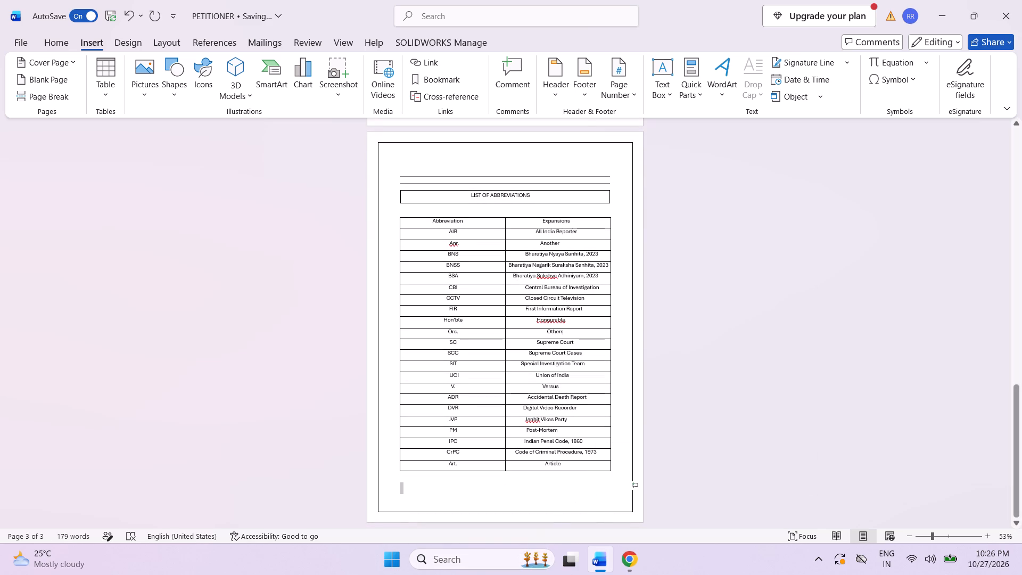
scroll(559, 483, "down", 5)
left_click_drag(616, 494, 611, 497)
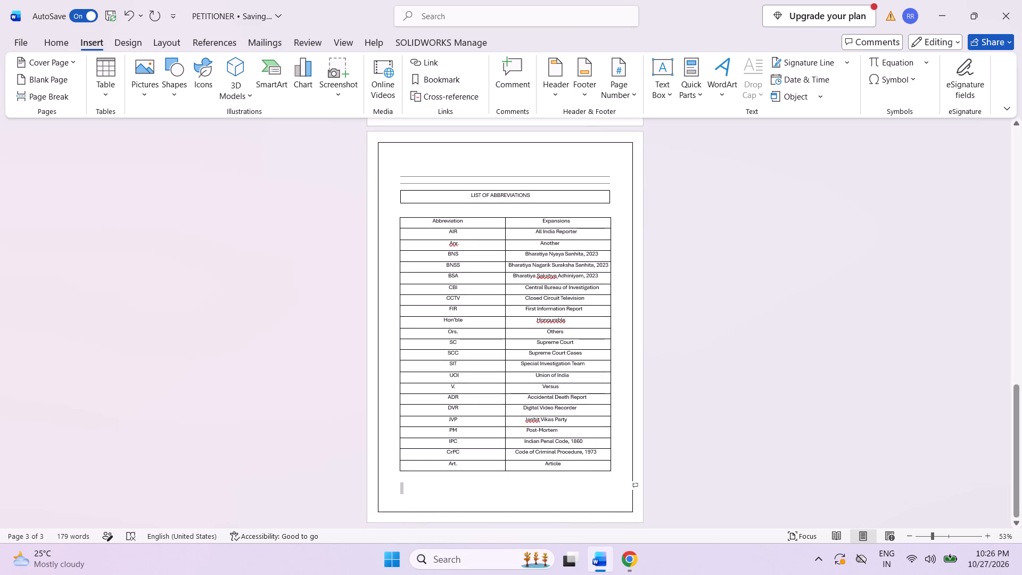
left_click(615, 487)
left_click(618, 477)
double_click(612, 485)
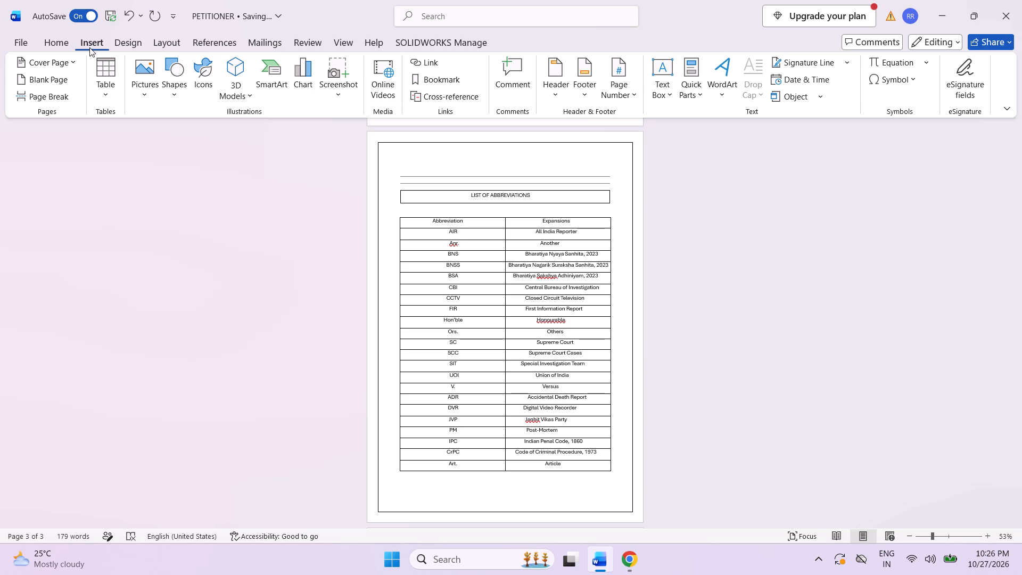
left_click(40, 81)
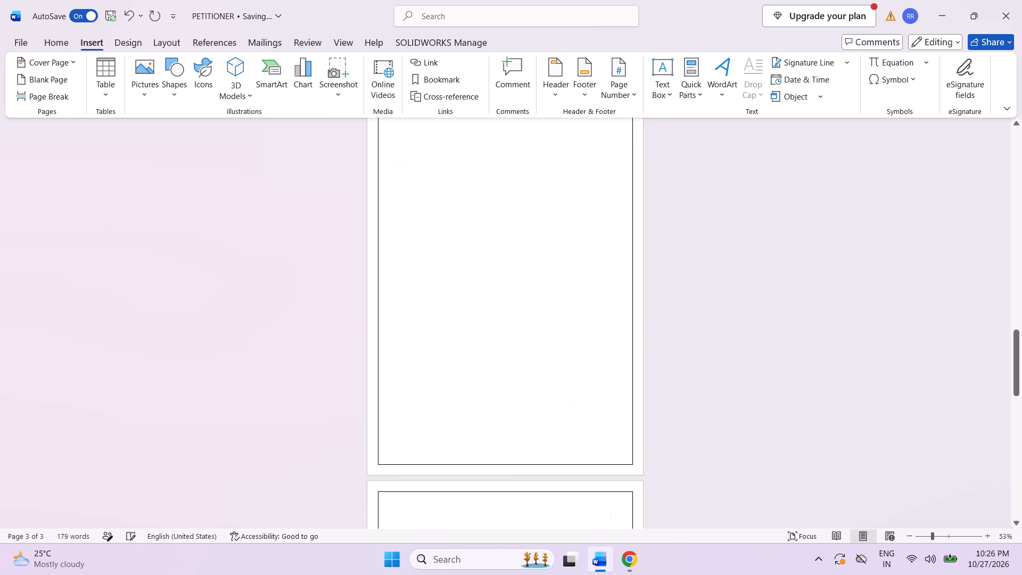
Examine the pages from the table of contents to the document's end, checking where blank pages follow the abbreviations table.
scroll(461, 293, "down", 5)
scroll(488, 302, "up", 17)
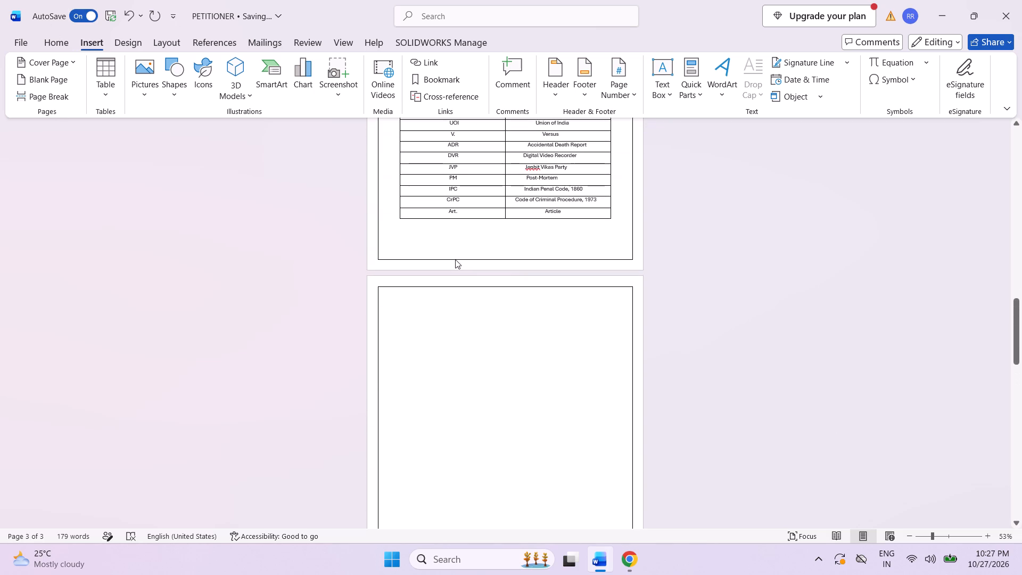
scroll(453, 256, "down", 20)
scroll(453, 256, "down", 20)
scroll(453, 256, "down", 8)
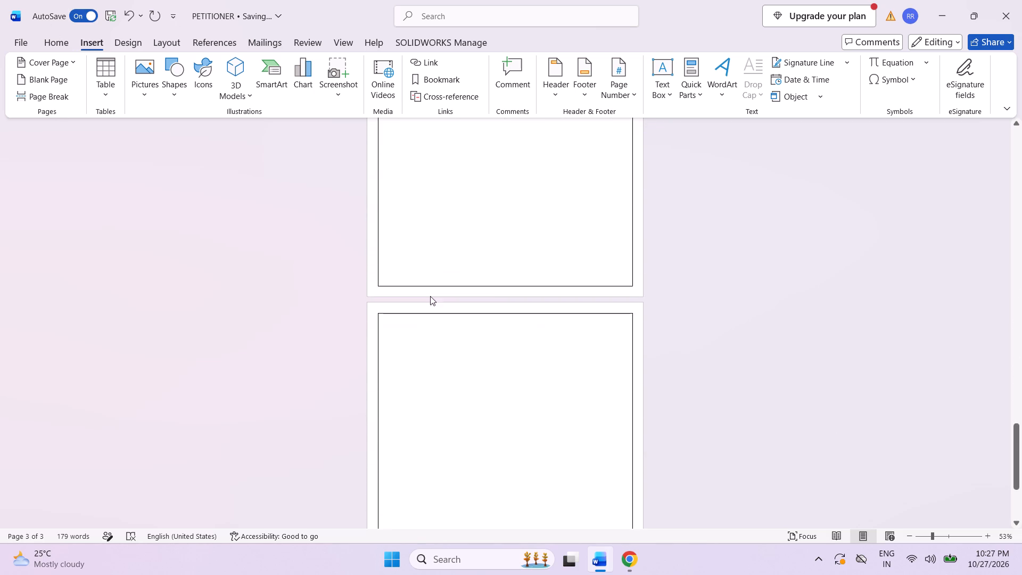
scroll(430, 293, "down", 20)
scroll(430, 293, "down", 18)
scroll(410, 316, "up", 10)
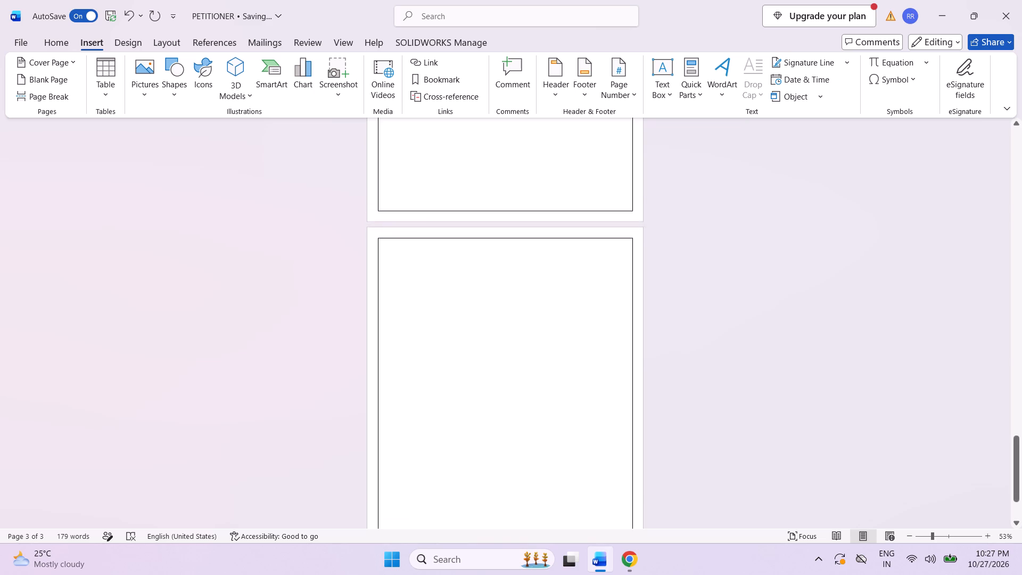
scroll(408, 310, "up", 11)
left_click(1008, 273)
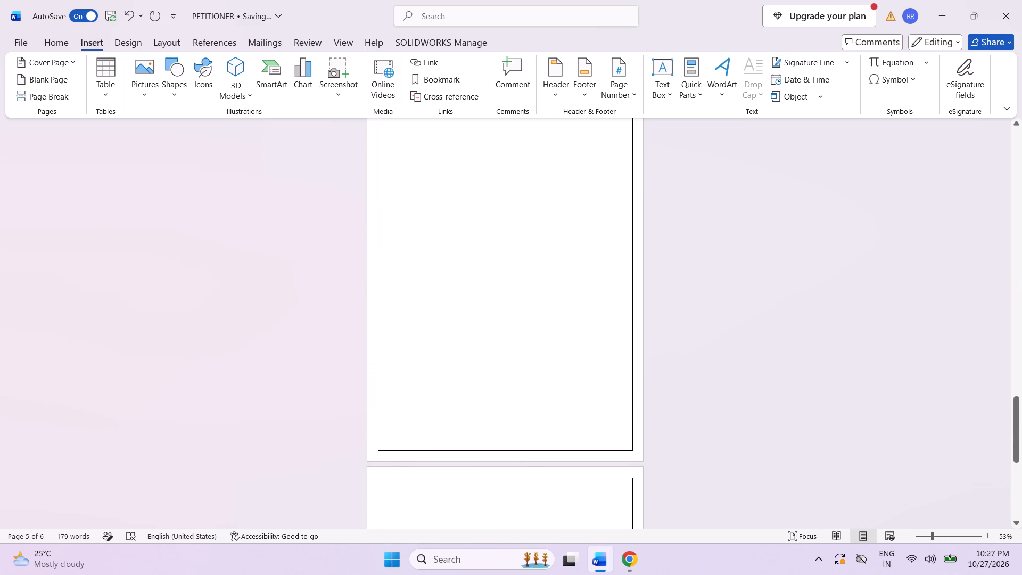
left_click(1013, 273)
double_click(1015, 262)
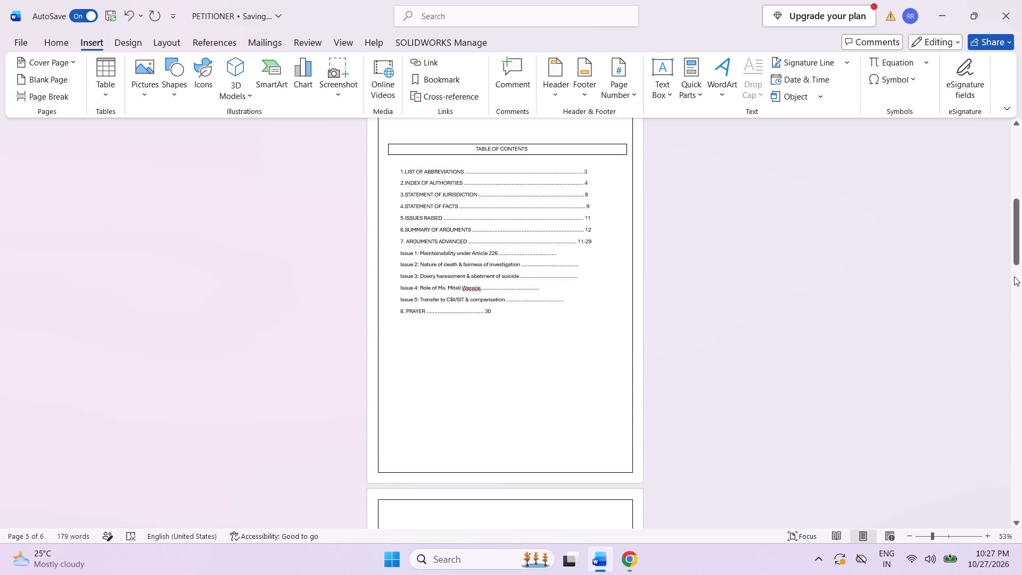
left_click_drag(1015, 246, 1016, 253)
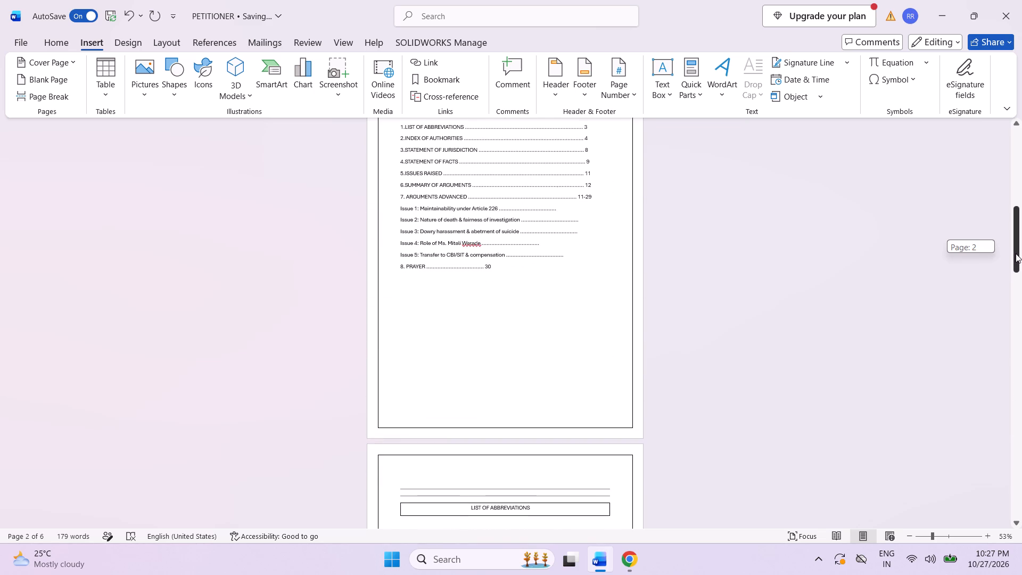
left_click_drag(1016, 253, 1021, 346)
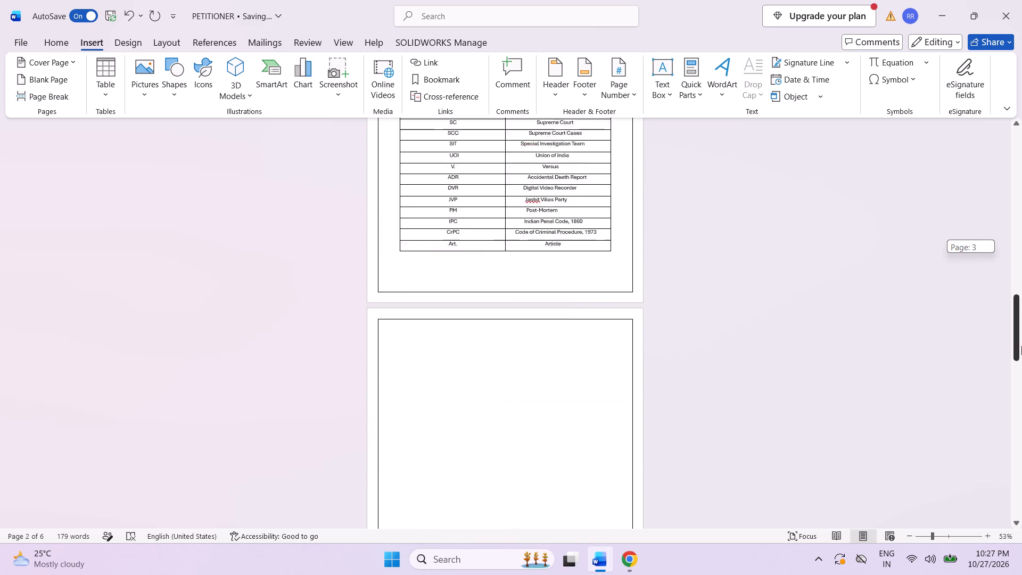
left_click_drag(1021, 346, 1021, 326)
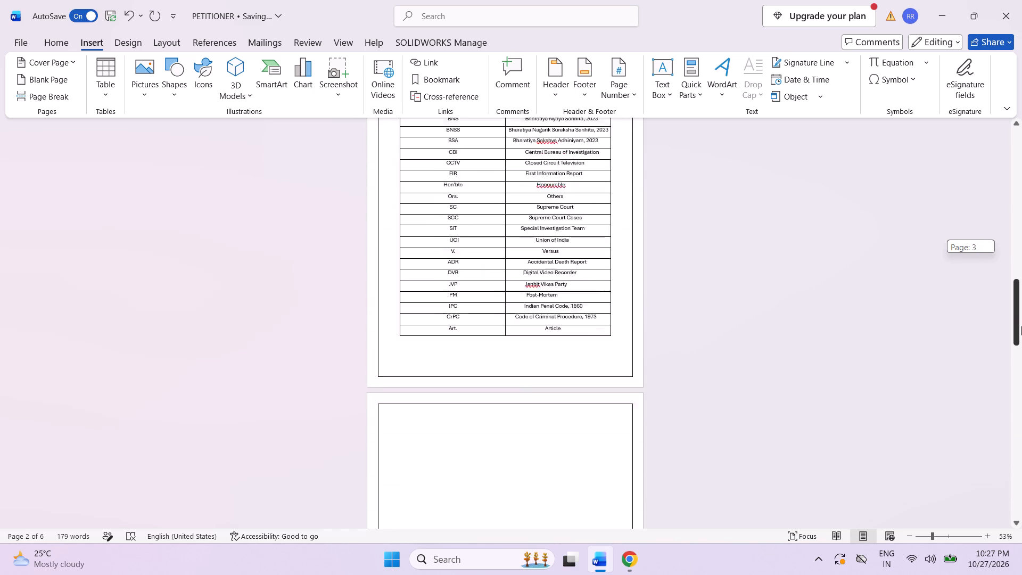
left_click_drag(1021, 326, 999, 247)
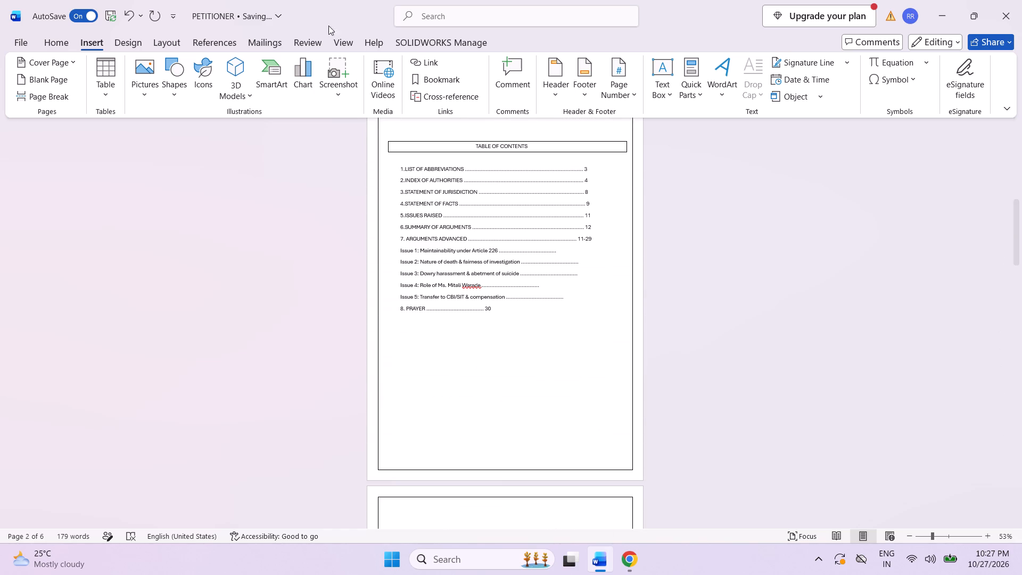
Using page thumbnails, delete the surplus blank pages 5 and 6, keeping a single blank page after the List of Abbreviations.
left_click(342, 40)
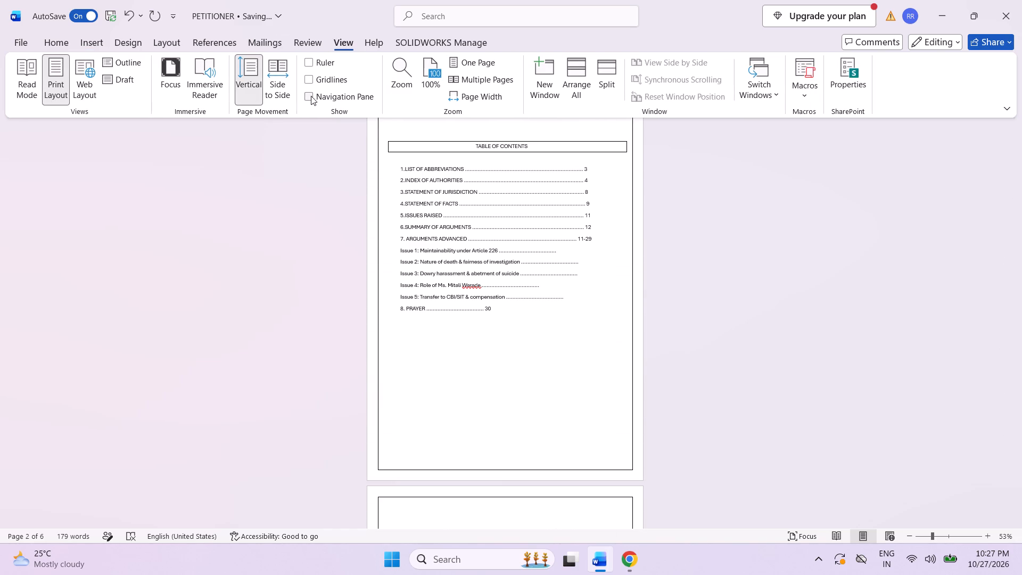
left_click(307, 97)
left_click(73, 184)
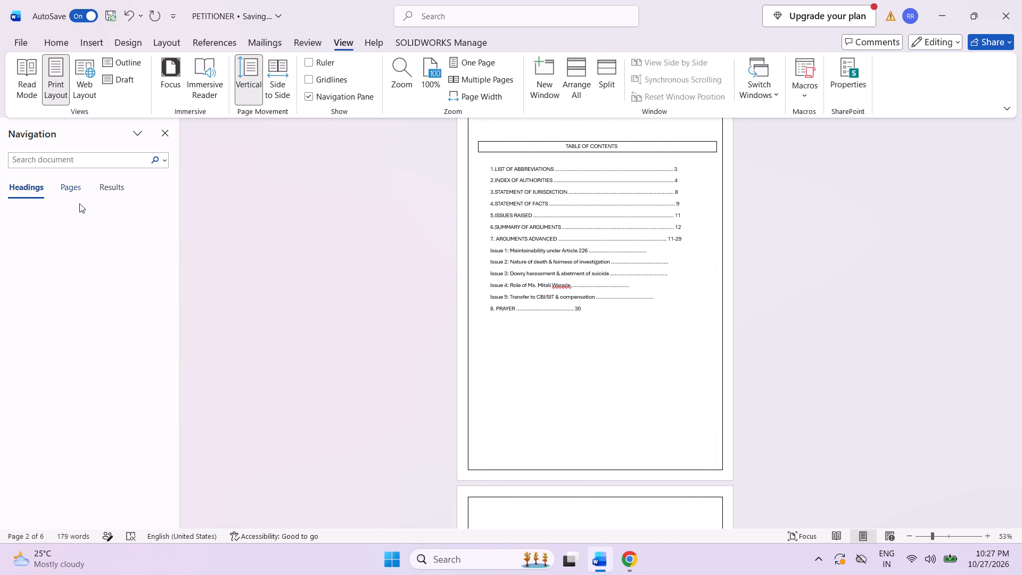
scroll(96, 330, "down", 16)
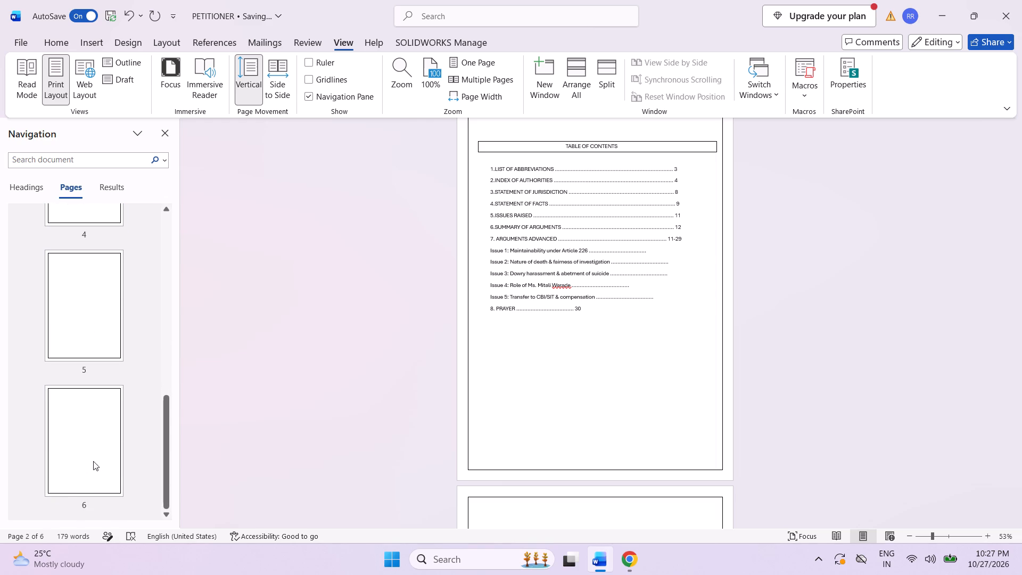
left_click(87, 454)
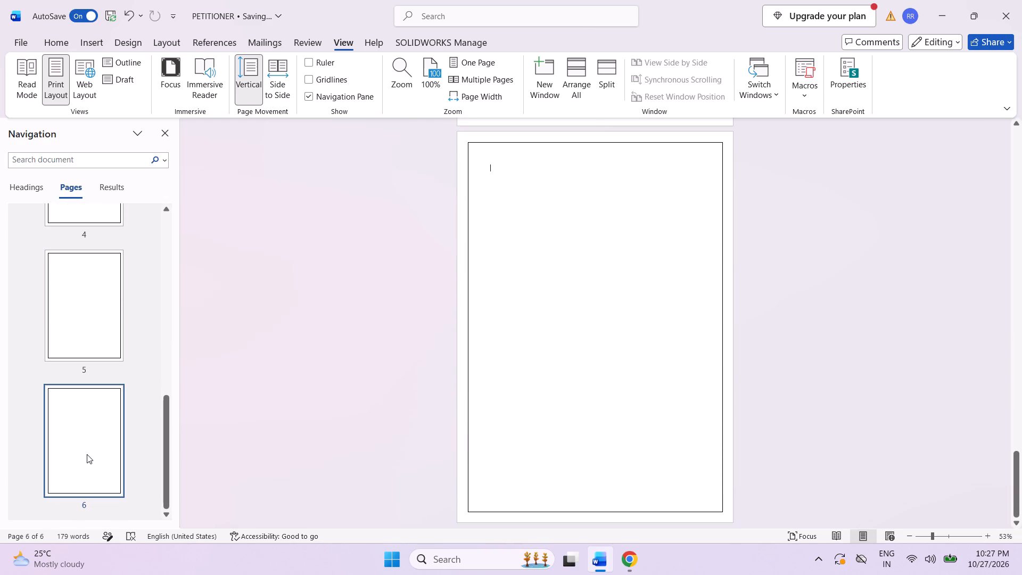
key("Delete")
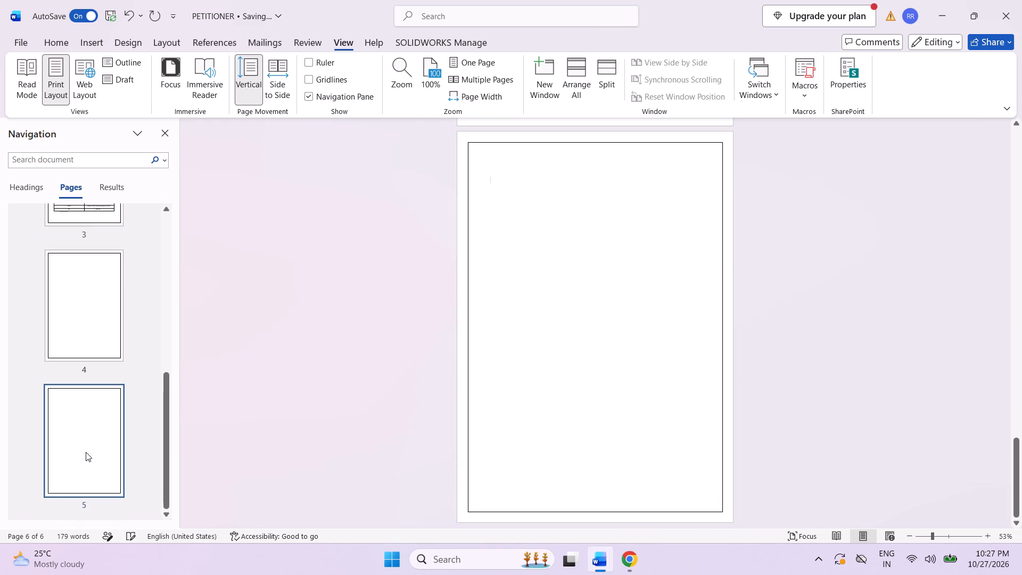
key("Delete")
left_click(86, 452)
key("Delete")
key("Delete")
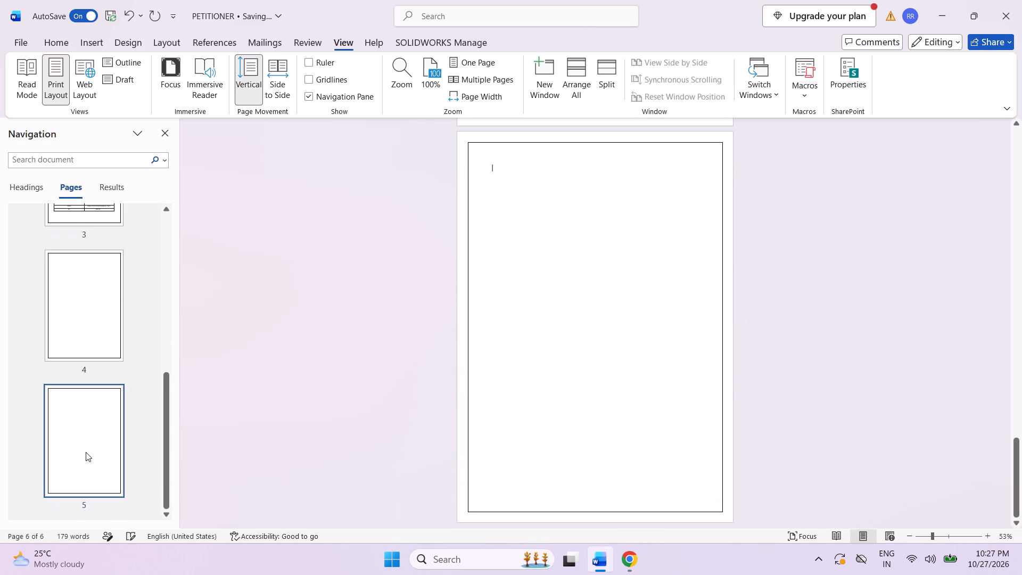
double_click(86, 452)
key("Delete")
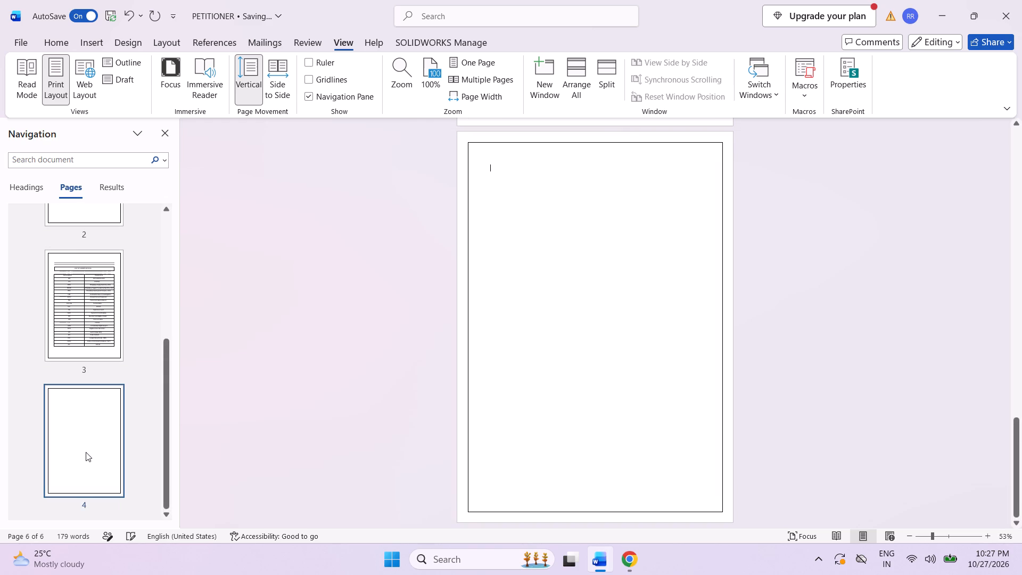
left_click(593, 368)
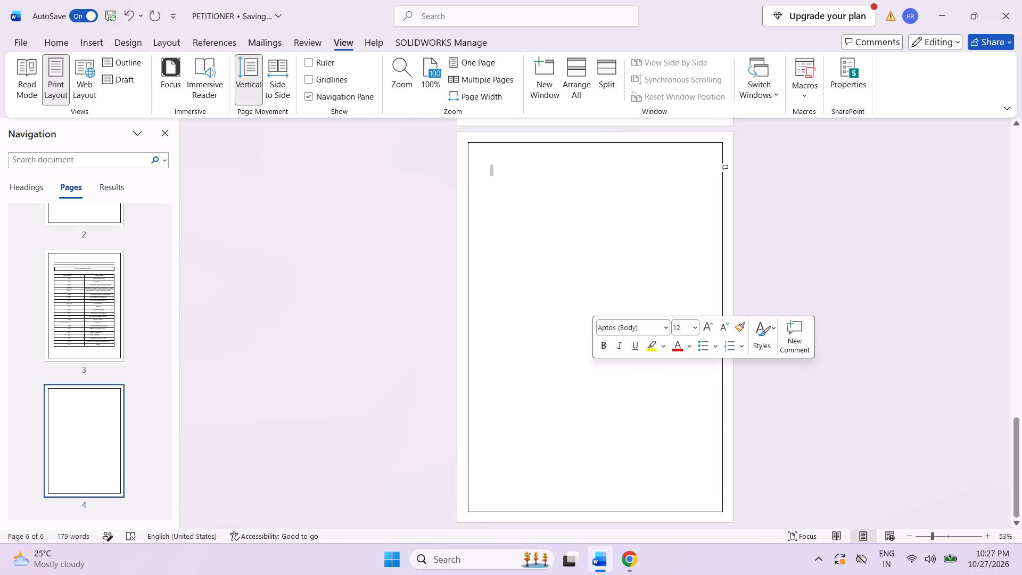
left_click(169, 128)
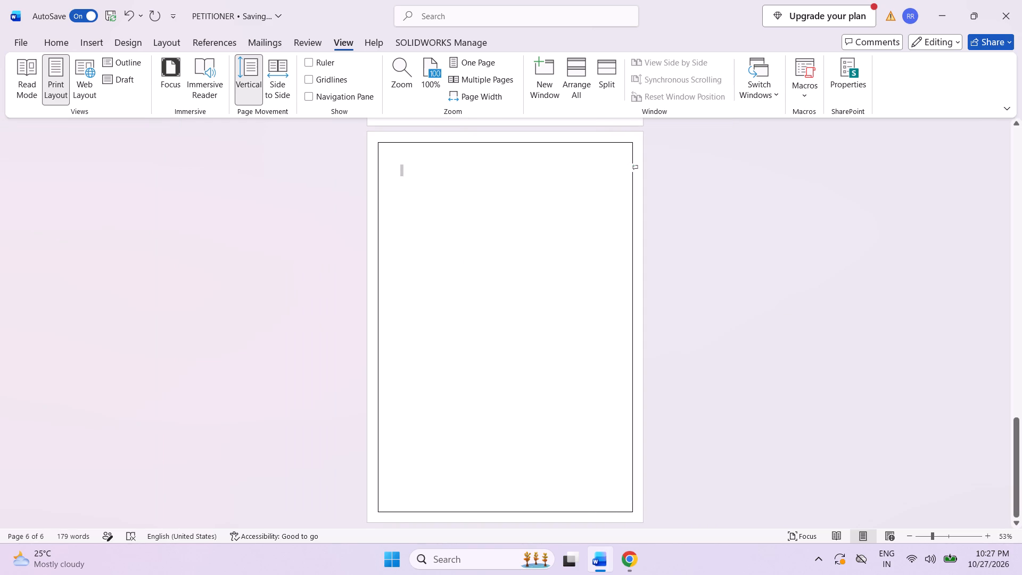
Check the layout of the List of Abbreviations page and the blank page that follows it.
scroll(358, 260, "up", 10)
scroll(351, 253, "down", 18)
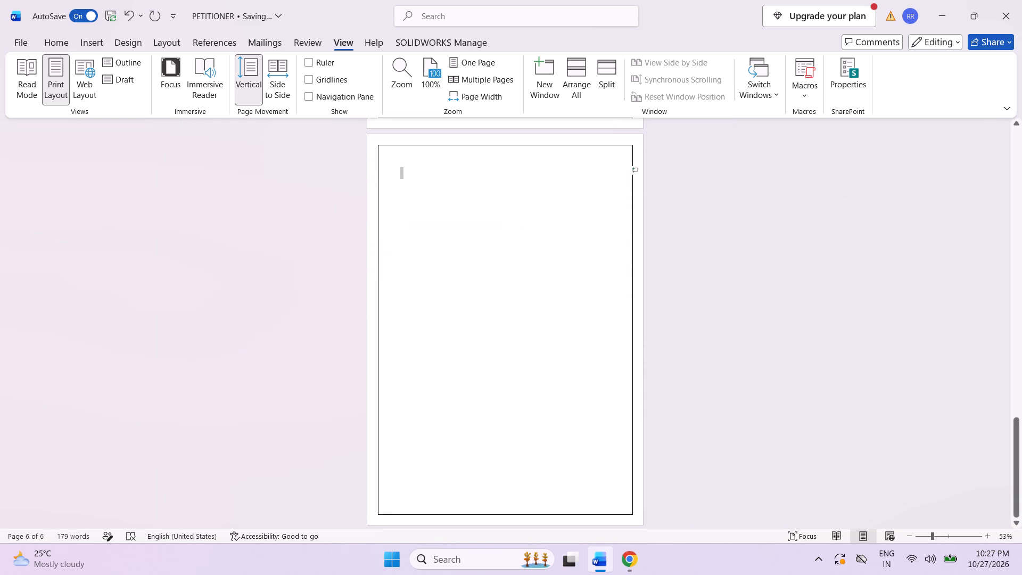
scroll(345, 262, "down", 8)
scroll(345, 262, "up", 20)
scroll(345, 262, "up", 10)
middle_click(331, 259)
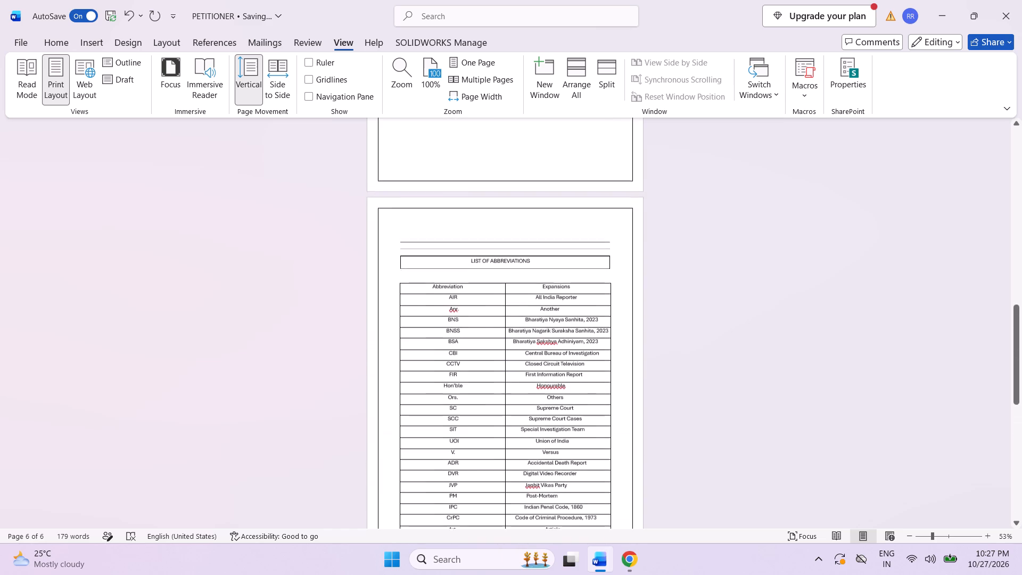
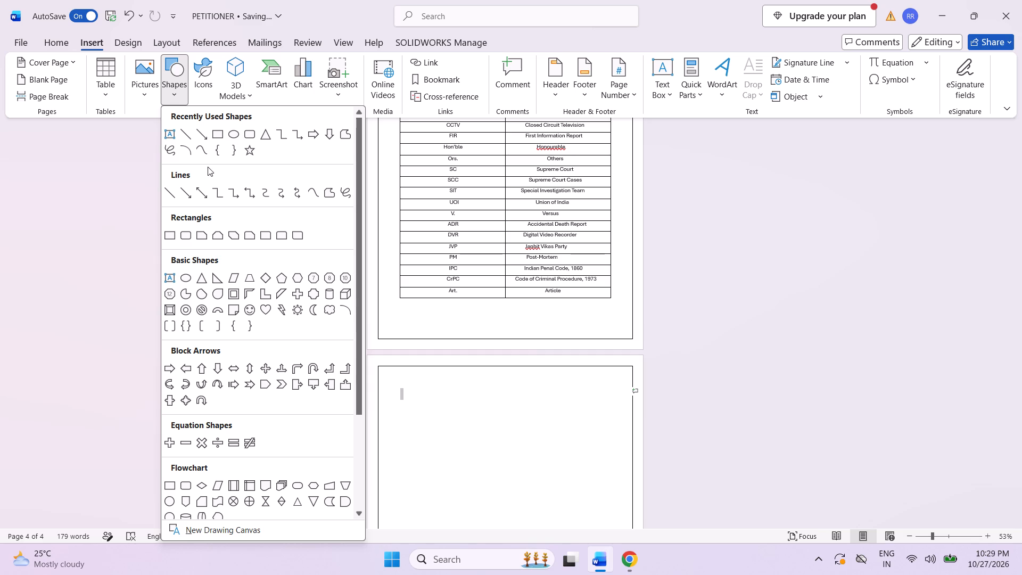
Place a diagonal straight line, 1" high and 1" wide, at the text start of the blank page after the List of Abbreviations.
left_click(185, 135)
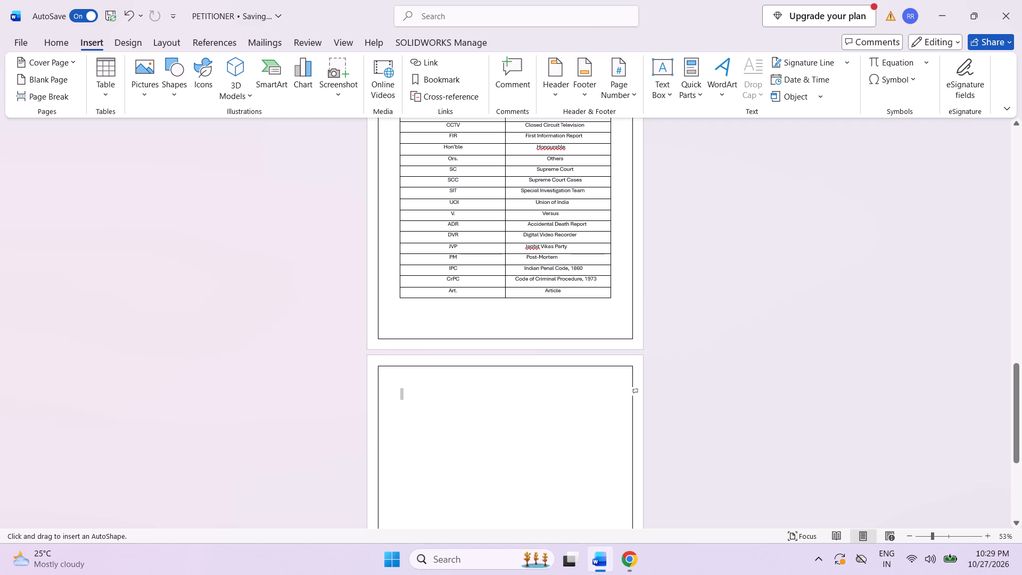
left_click(401, 395)
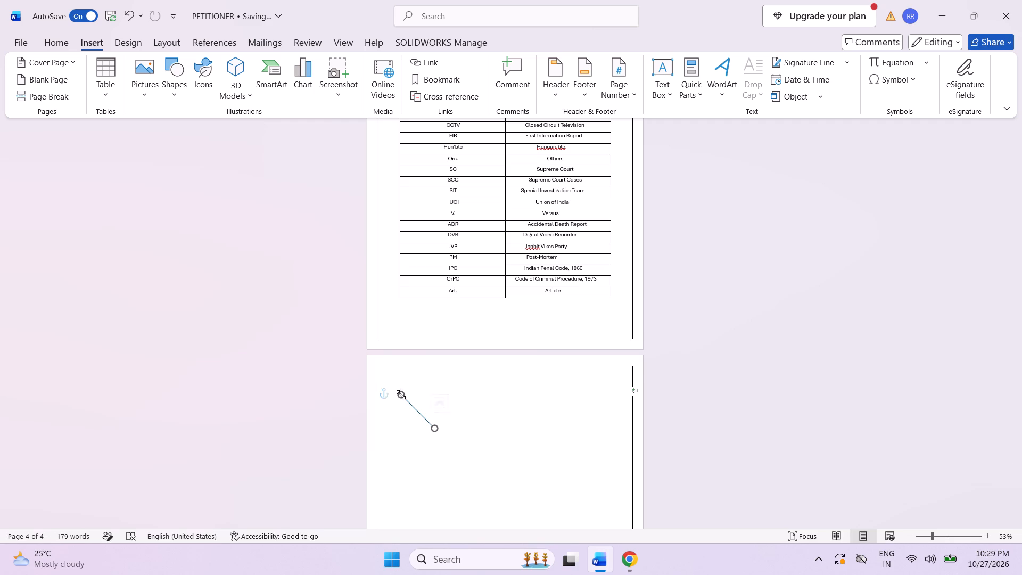
left_click(275, 327)
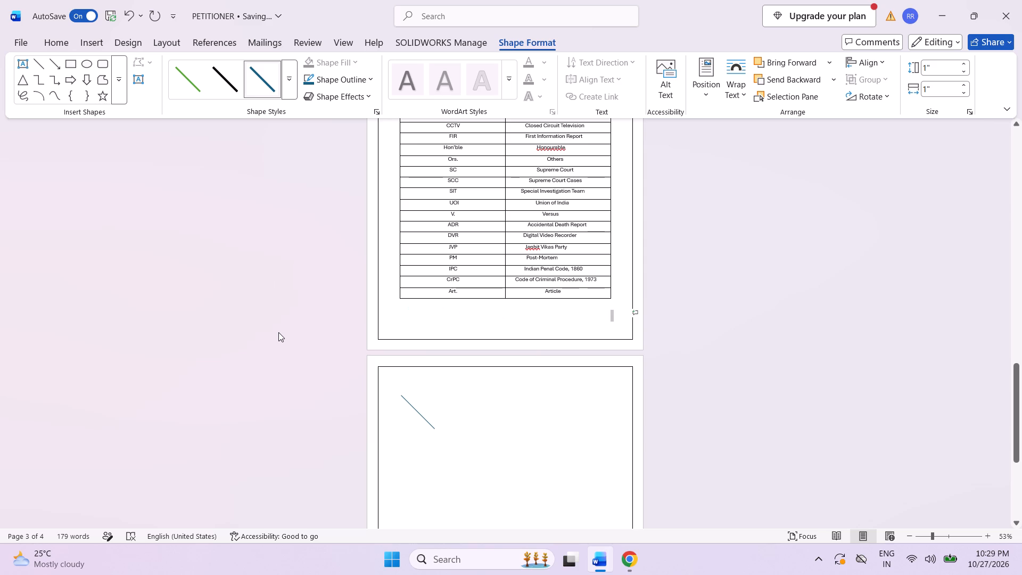
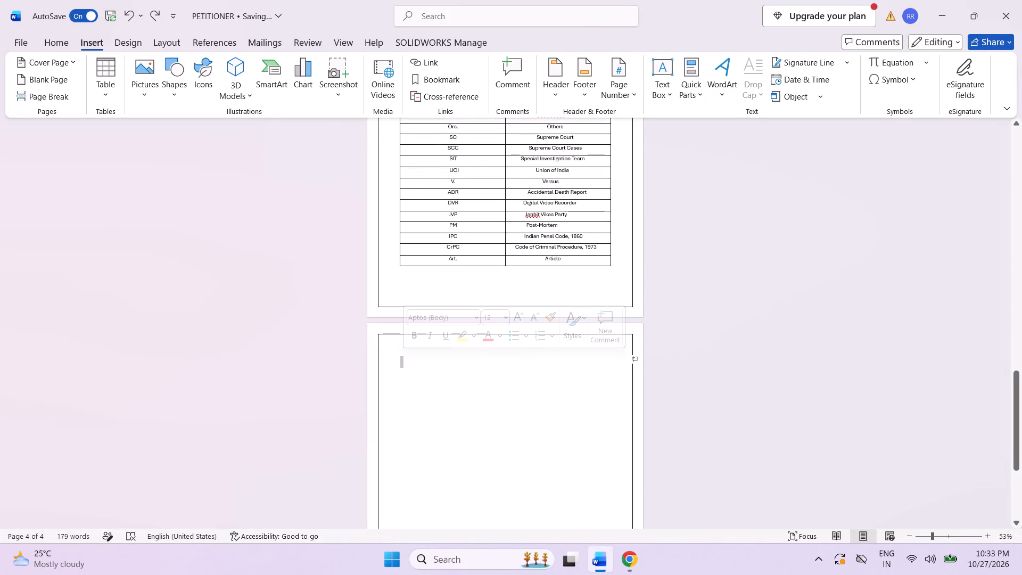
Insert a table at the text start of the blank page that follows the List of Abbreviations.
left_click(403, 344)
left_click(315, 376)
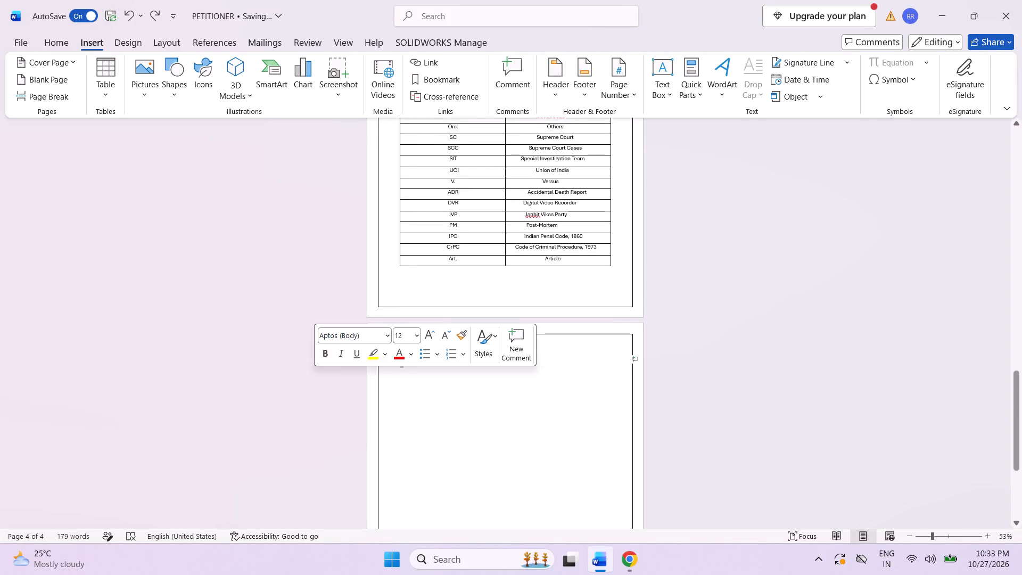
left_click(783, 339)
double_click(413, 364)
left_click(404, 364)
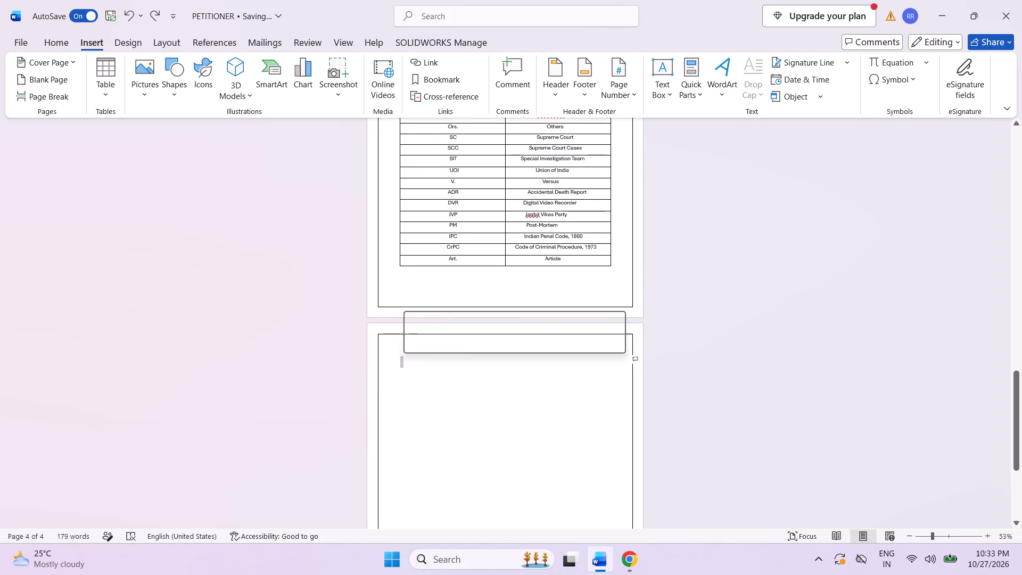
left_click(400, 358)
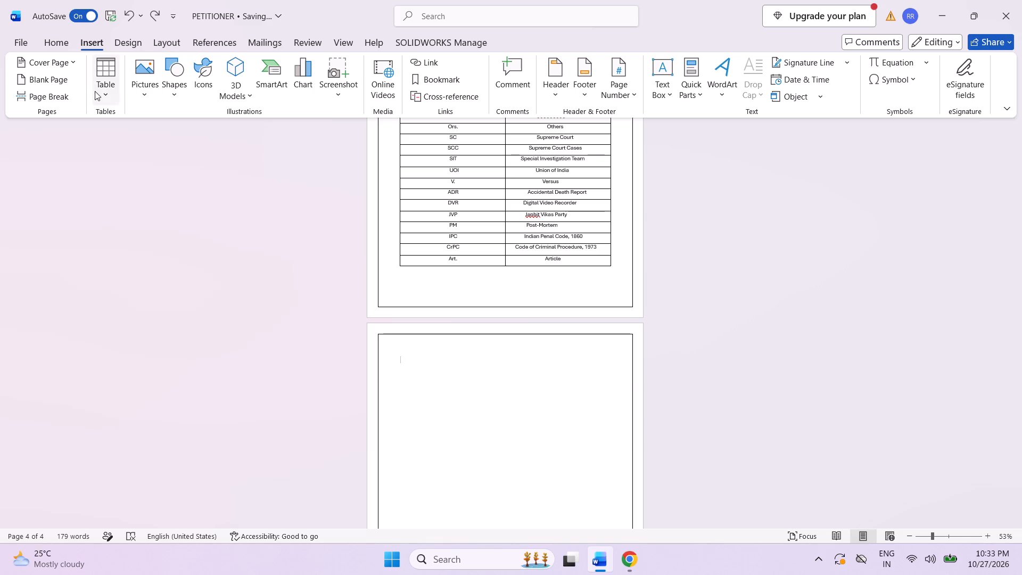
left_click(110, 92)
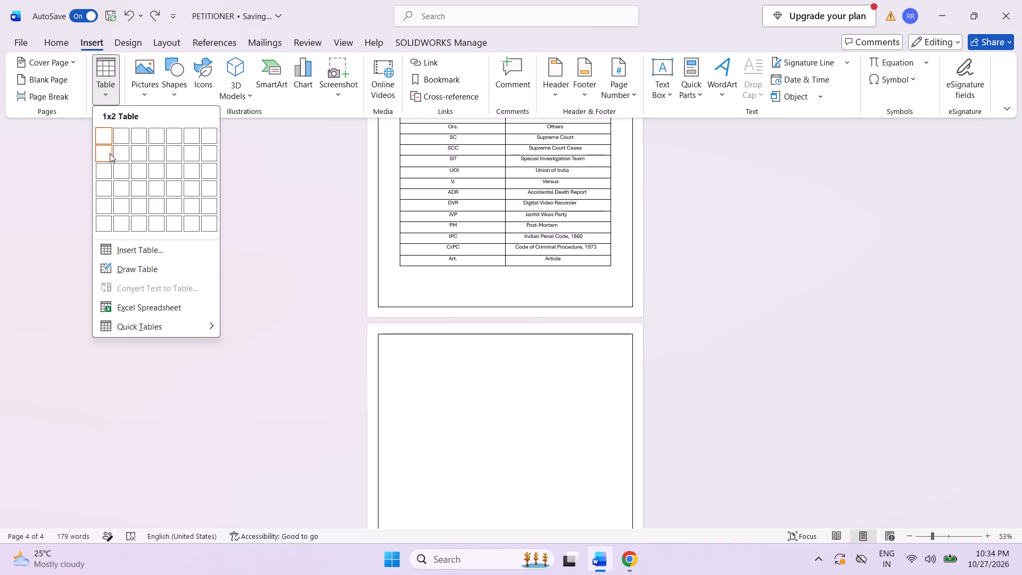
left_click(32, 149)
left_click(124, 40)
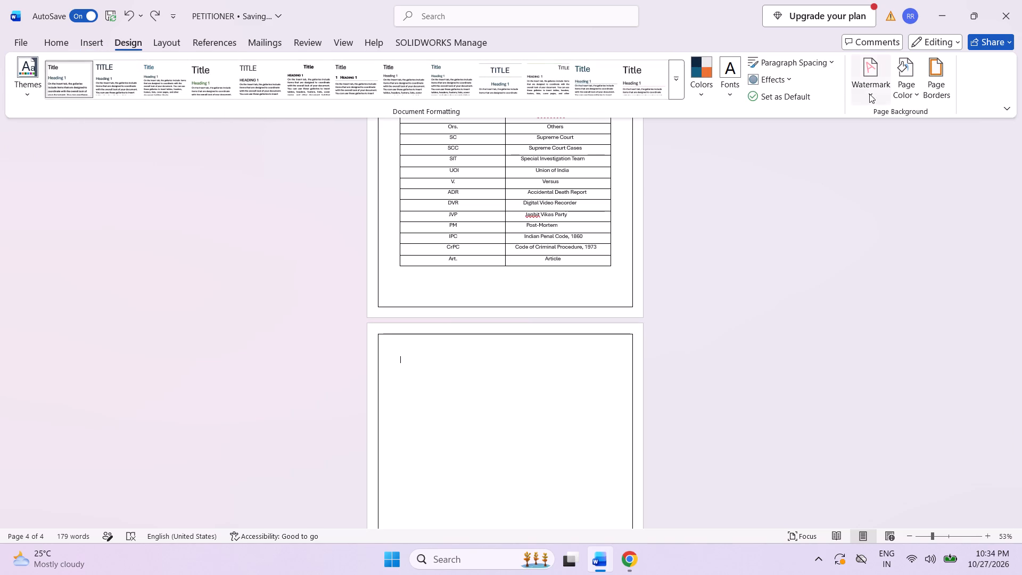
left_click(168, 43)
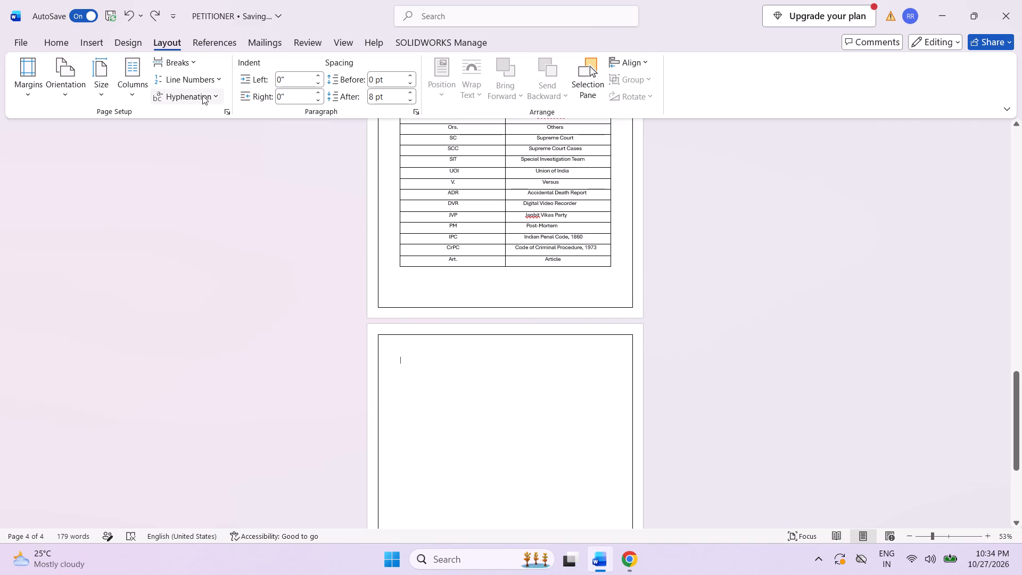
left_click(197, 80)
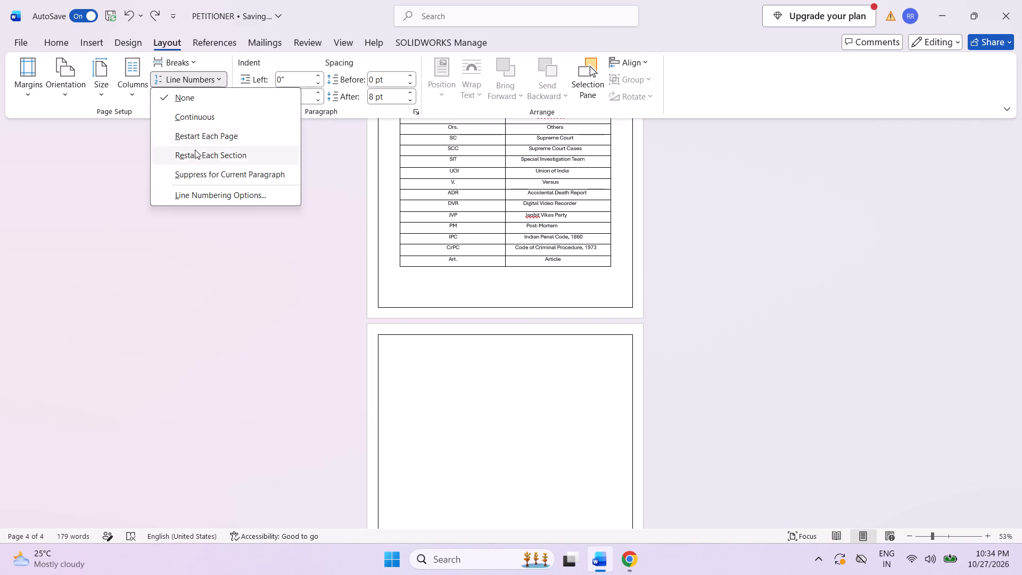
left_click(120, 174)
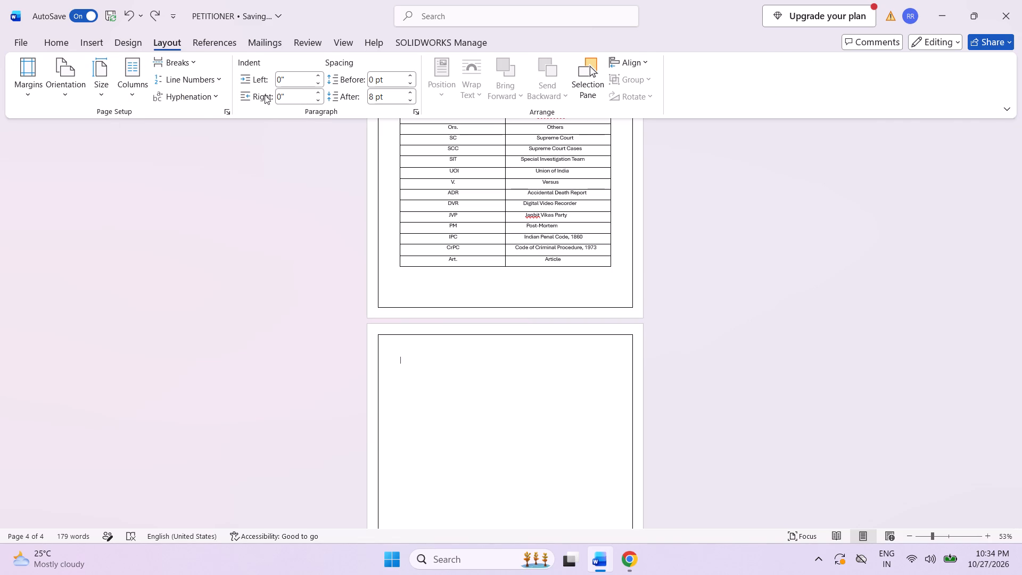
Set the paper size to A4 (8.27" x 11.69") for the blank page after the List of Abbreviations.
left_click(101, 74)
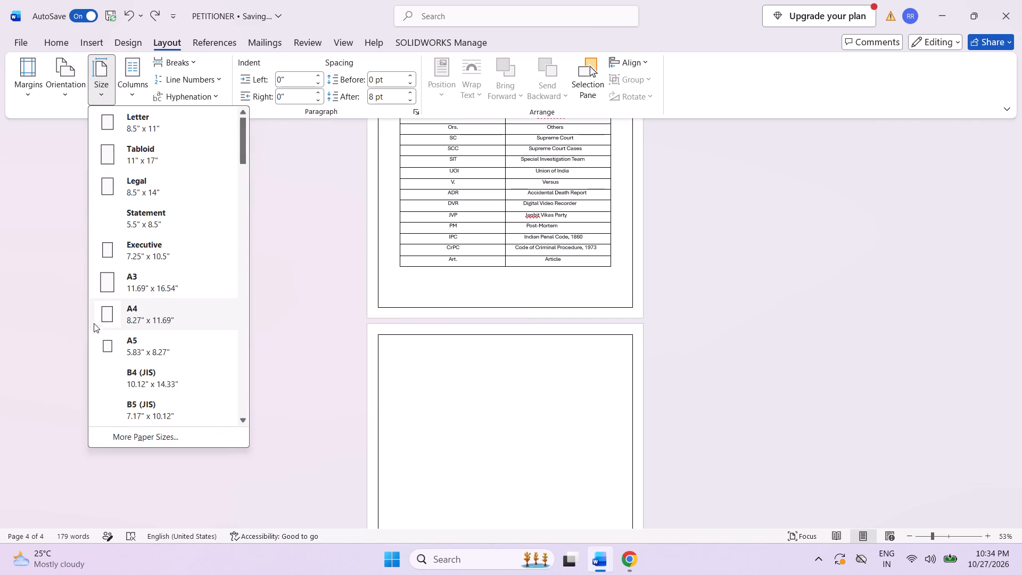
left_click(106, 310)
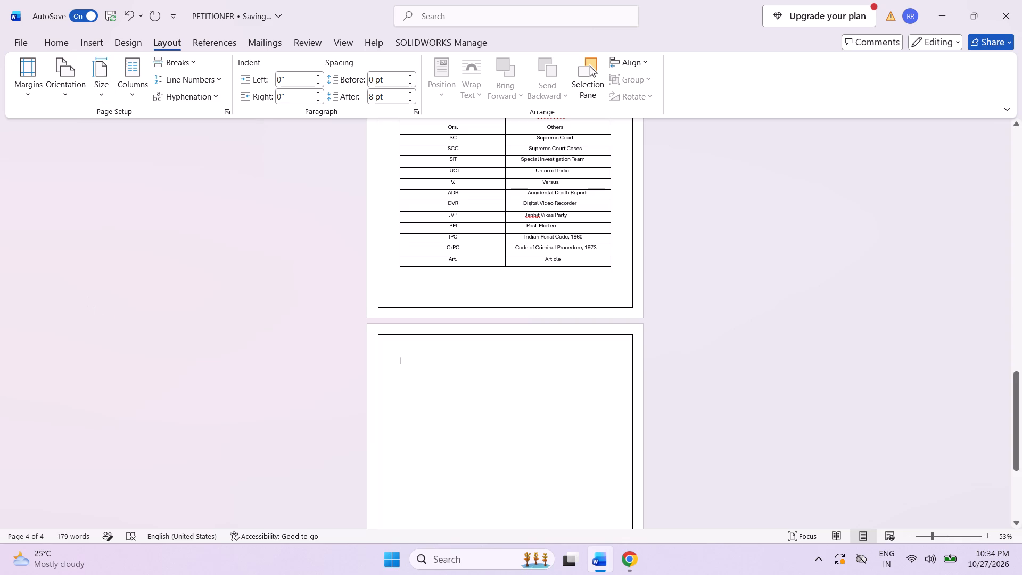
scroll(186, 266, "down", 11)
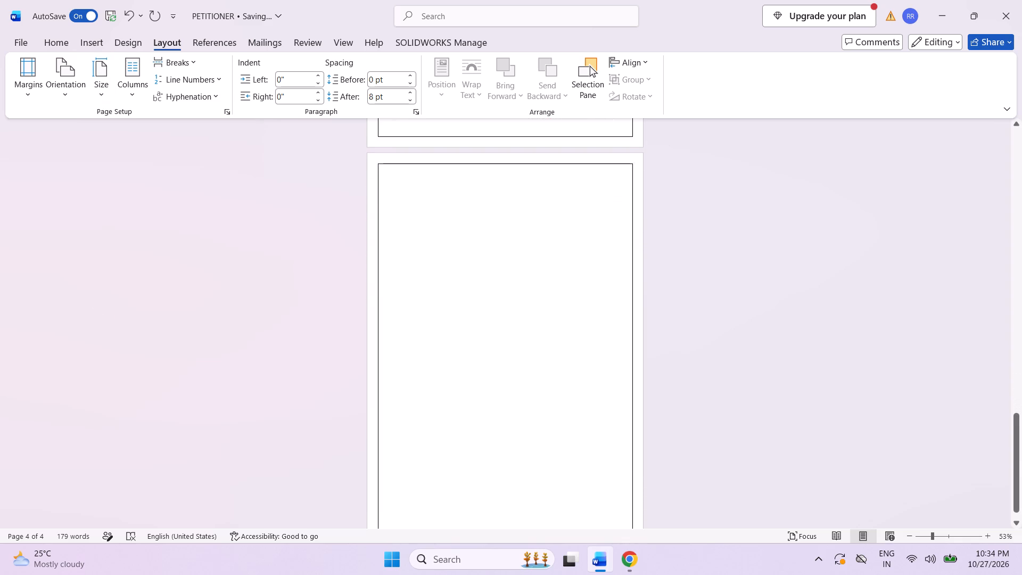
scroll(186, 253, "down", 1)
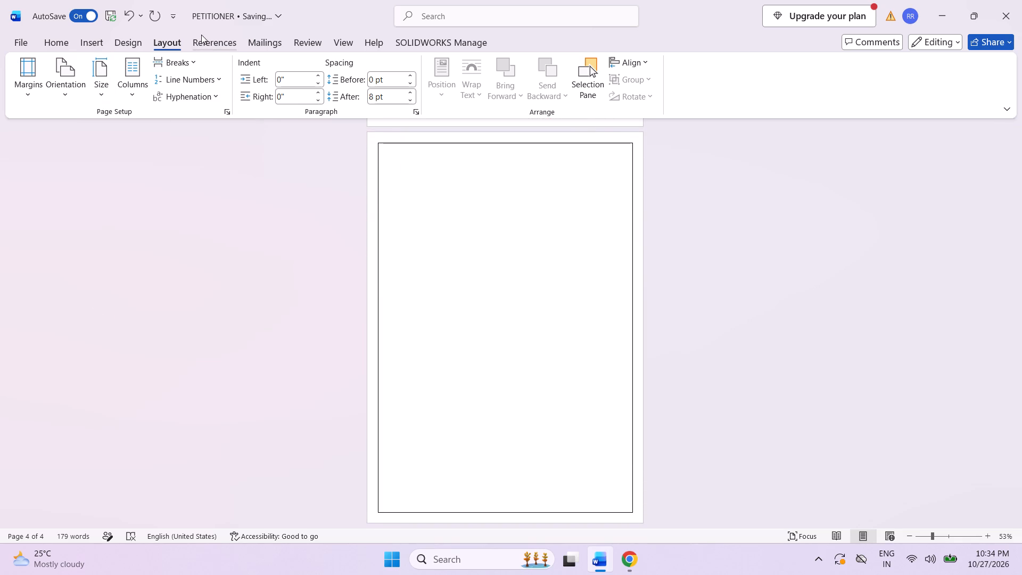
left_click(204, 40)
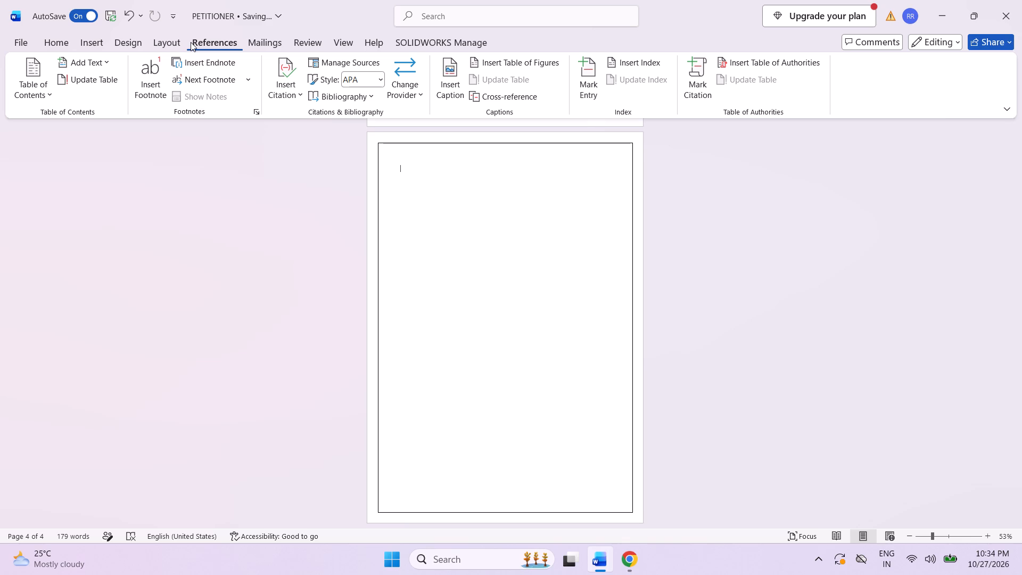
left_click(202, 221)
Minimize the PETITIONER document window to show the desktop.
left_click(602, 557)
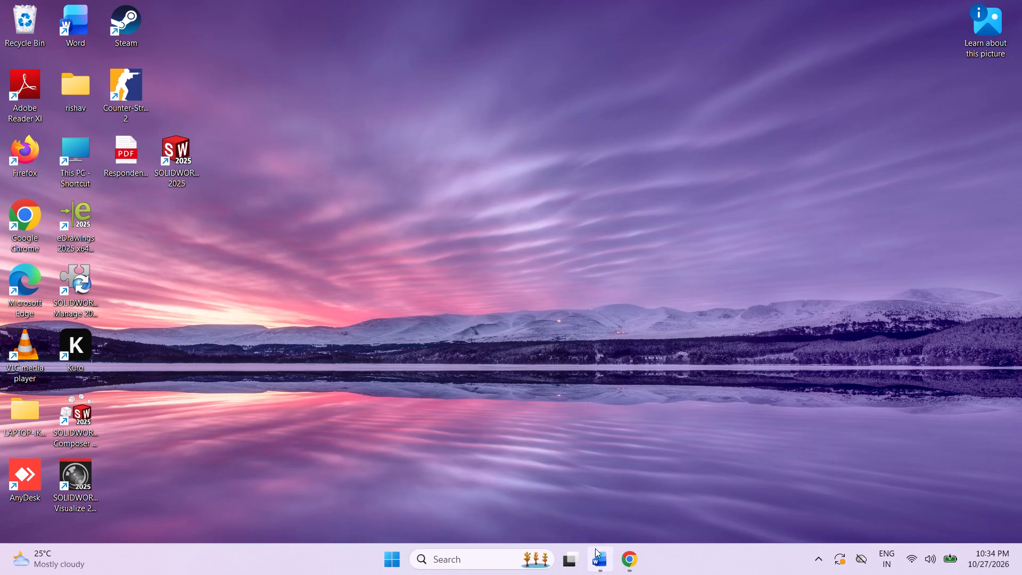